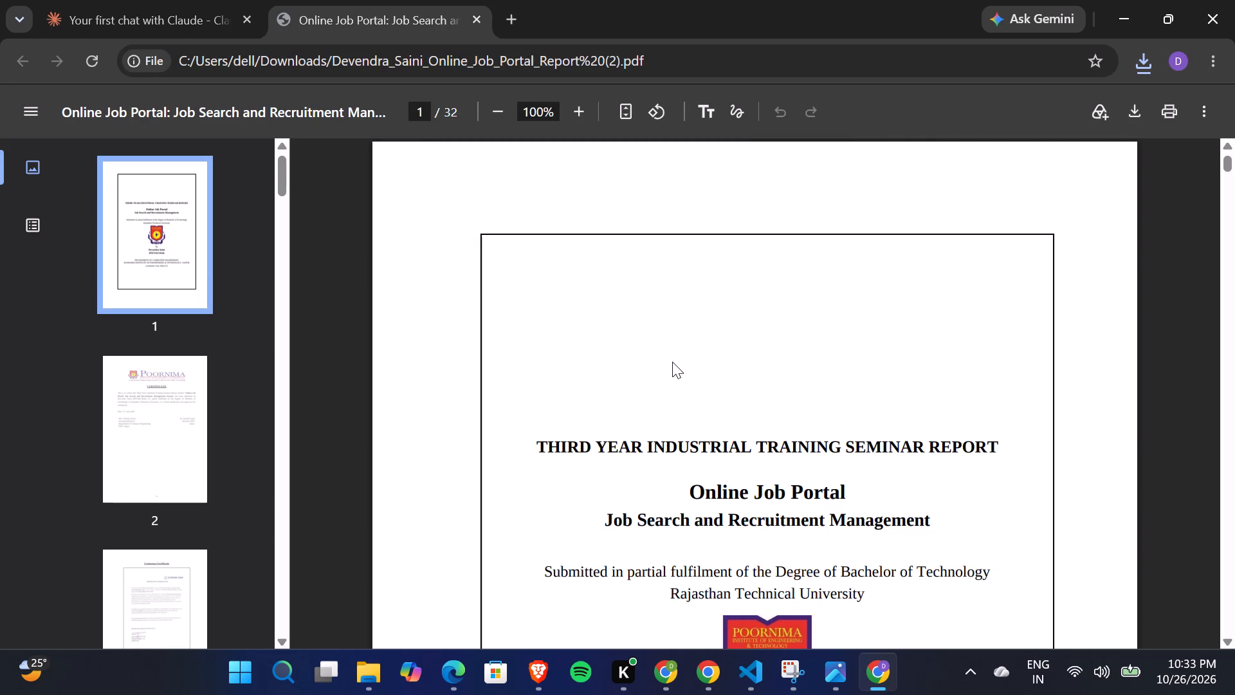
Examine the downloaded report's cover page and institute Certificate page, including titles, student details, date and signatories.
{"action": "scroll", "coordinate": [672, 362], "scroll_direction": "down", "scroll_amount": 2}
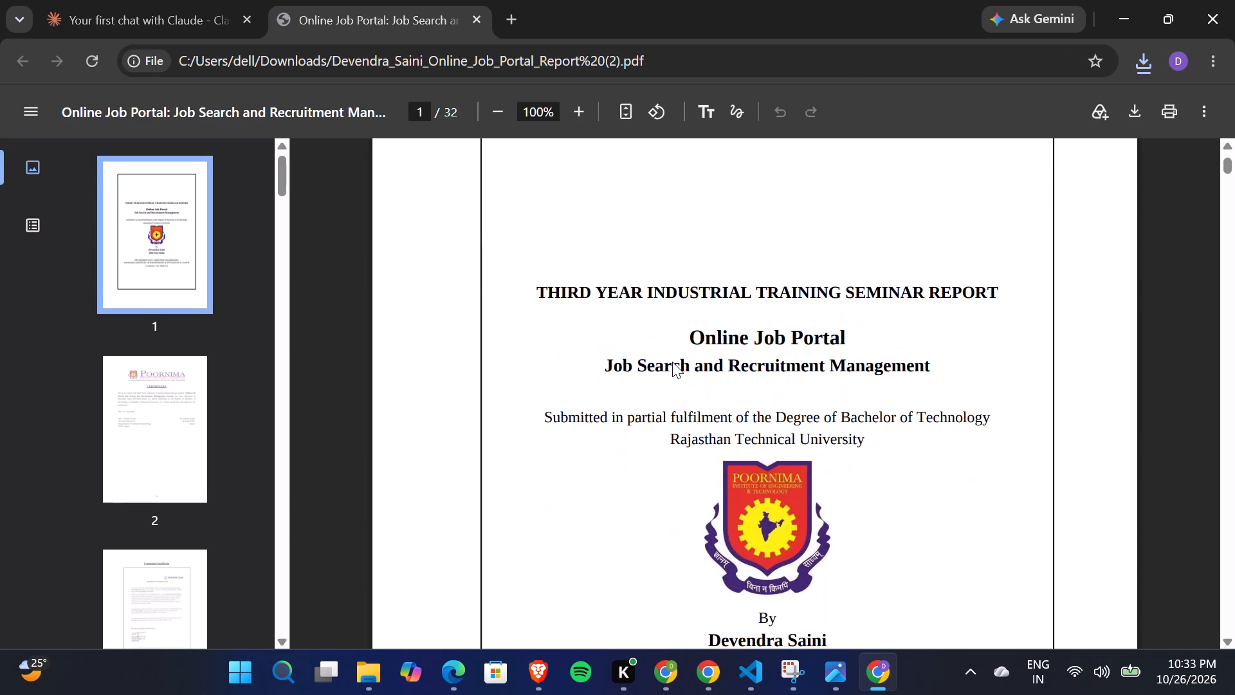
{"action": "scroll", "coordinate": [672, 362], "scroll_direction": "down", "scroll_amount": 2}
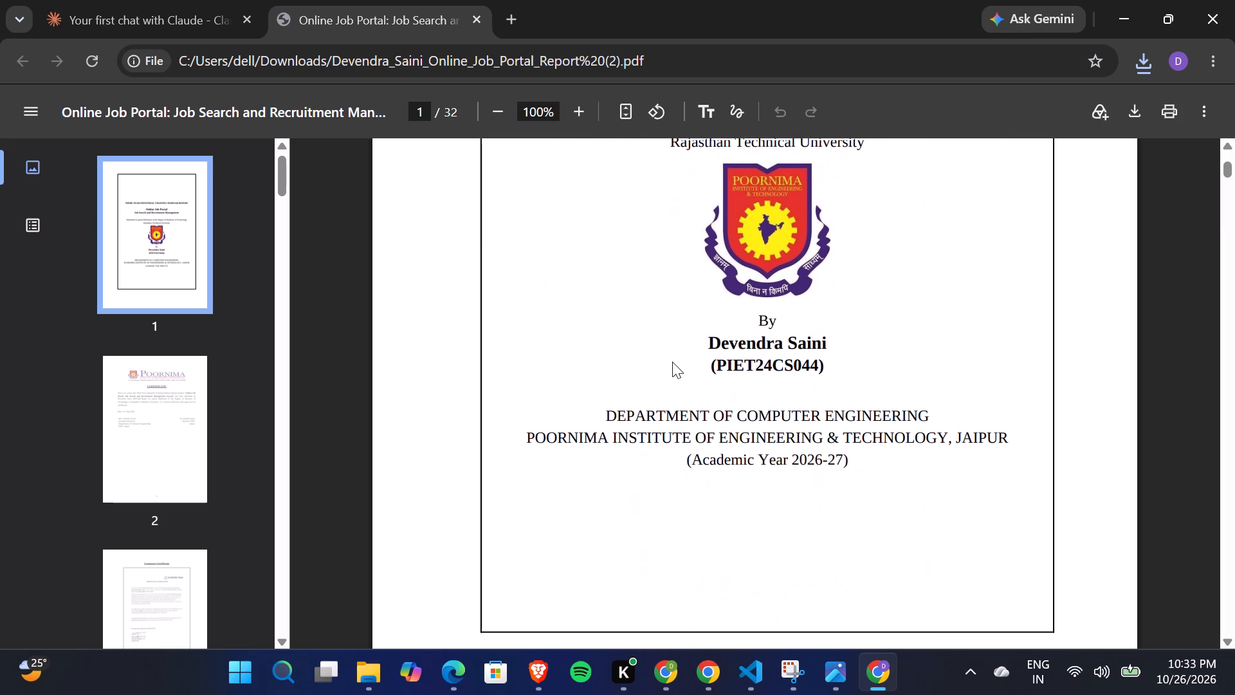
{"action": "scroll", "coordinate": [672, 362], "scroll_direction": "up", "scroll_amount": 3}
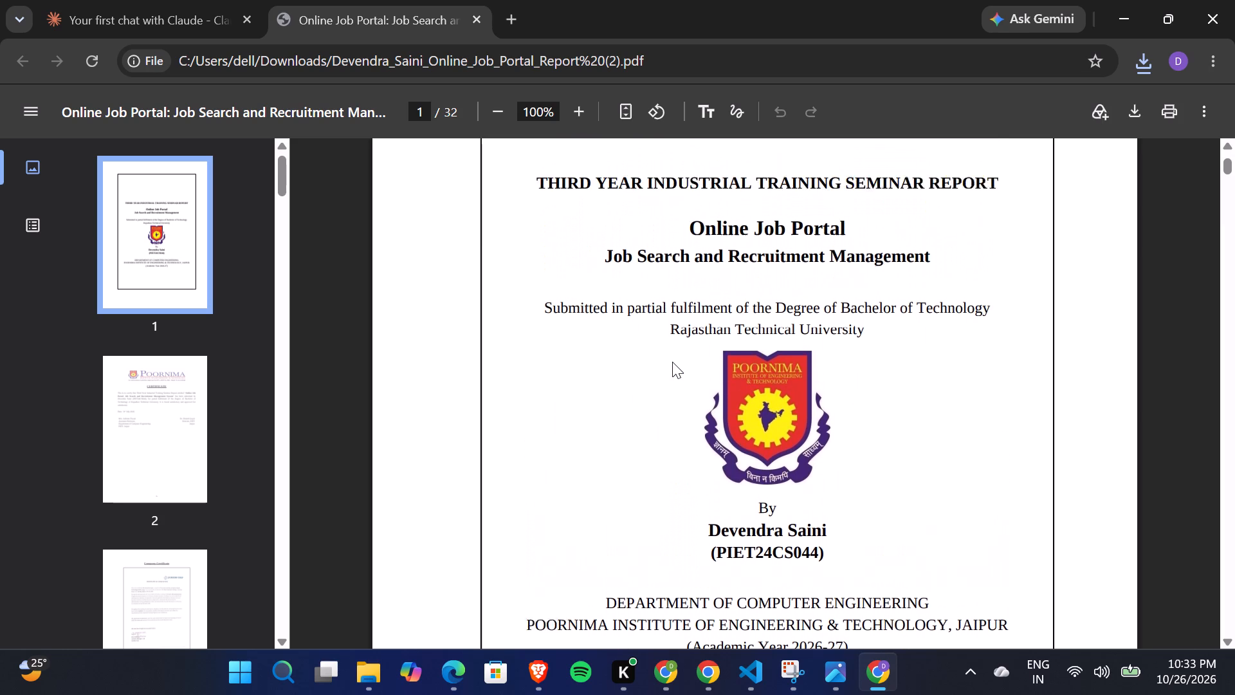
{"action": "scroll", "coordinate": [672, 362], "scroll_direction": "up", "scroll_amount": 3}
{"action": "scroll", "coordinate": [672, 362], "scroll_direction": "down", "scroll_amount": 5}
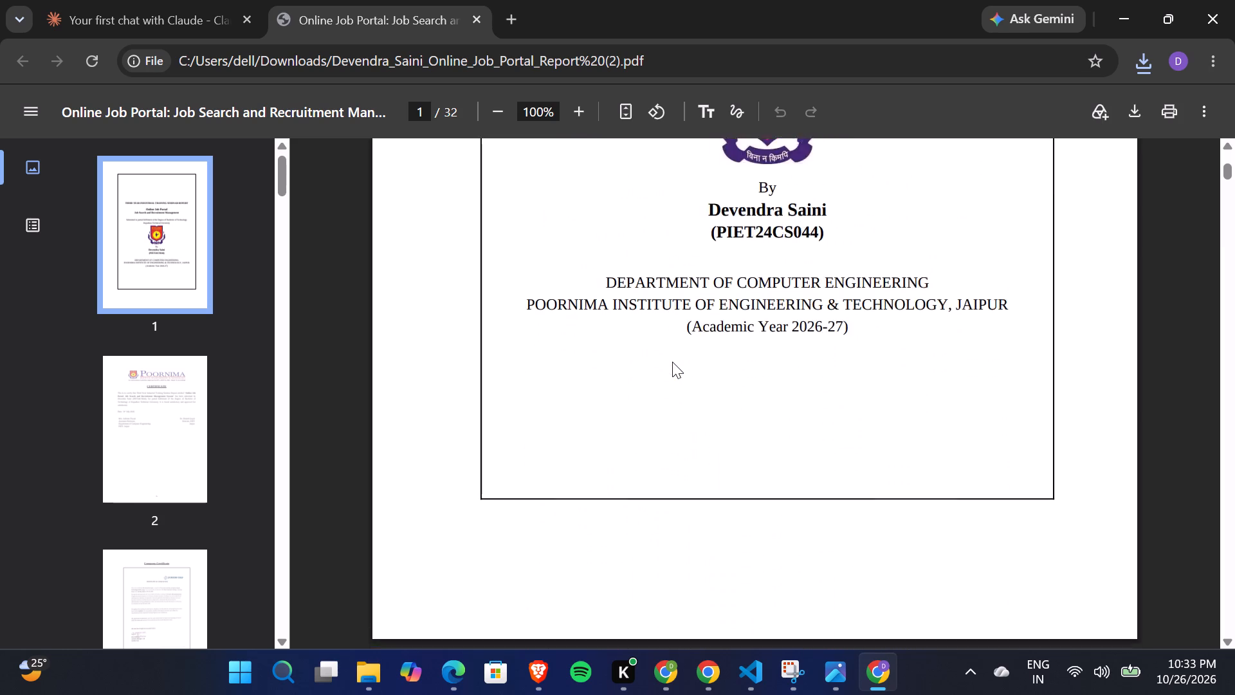
{"action": "scroll", "coordinate": [672, 362], "scroll_direction": "down", "scroll_amount": 5}
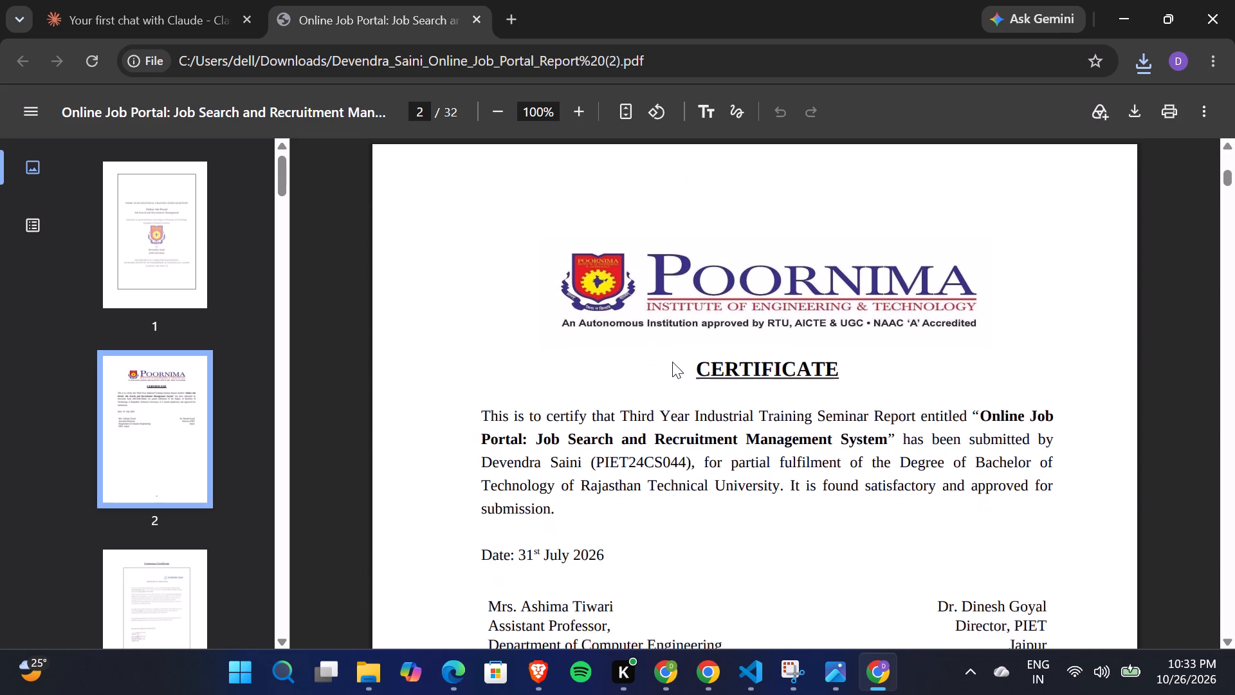
{"action": "scroll", "coordinate": [672, 362], "scroll_direction": "down", "scroll_amount": 1}
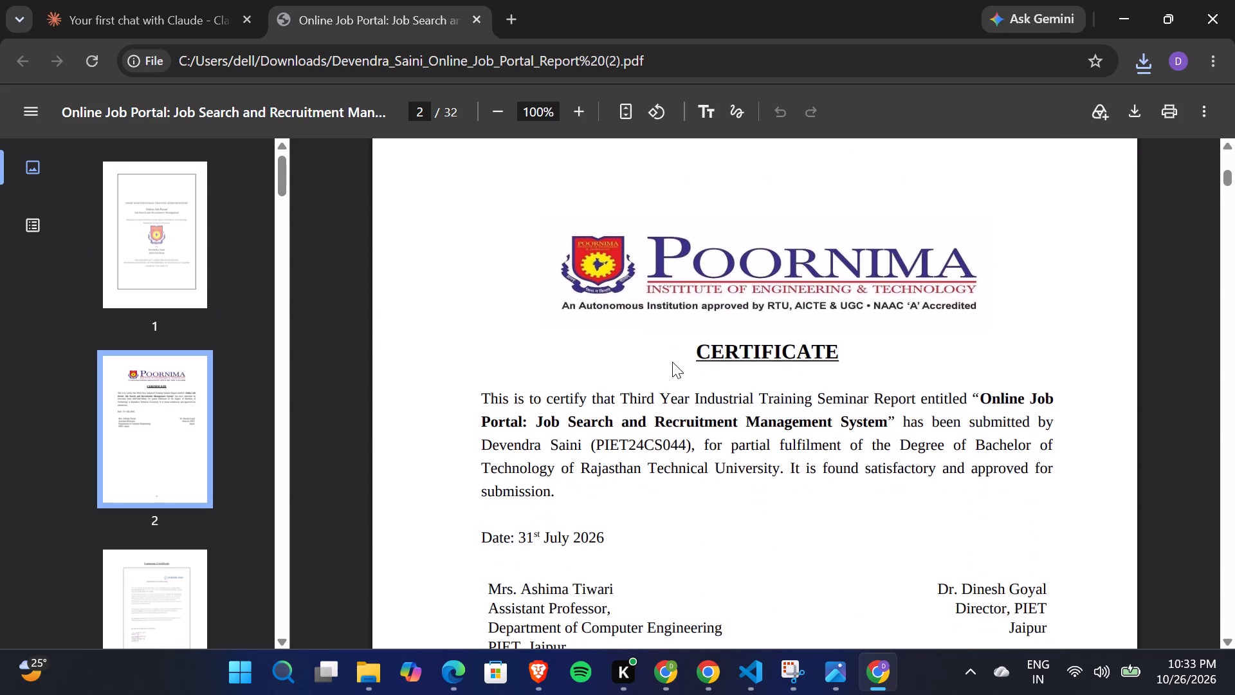
{"action": "scroll", "coordinate": [672, 362], "scroll_direction": "down", "scroll_amount": 1}
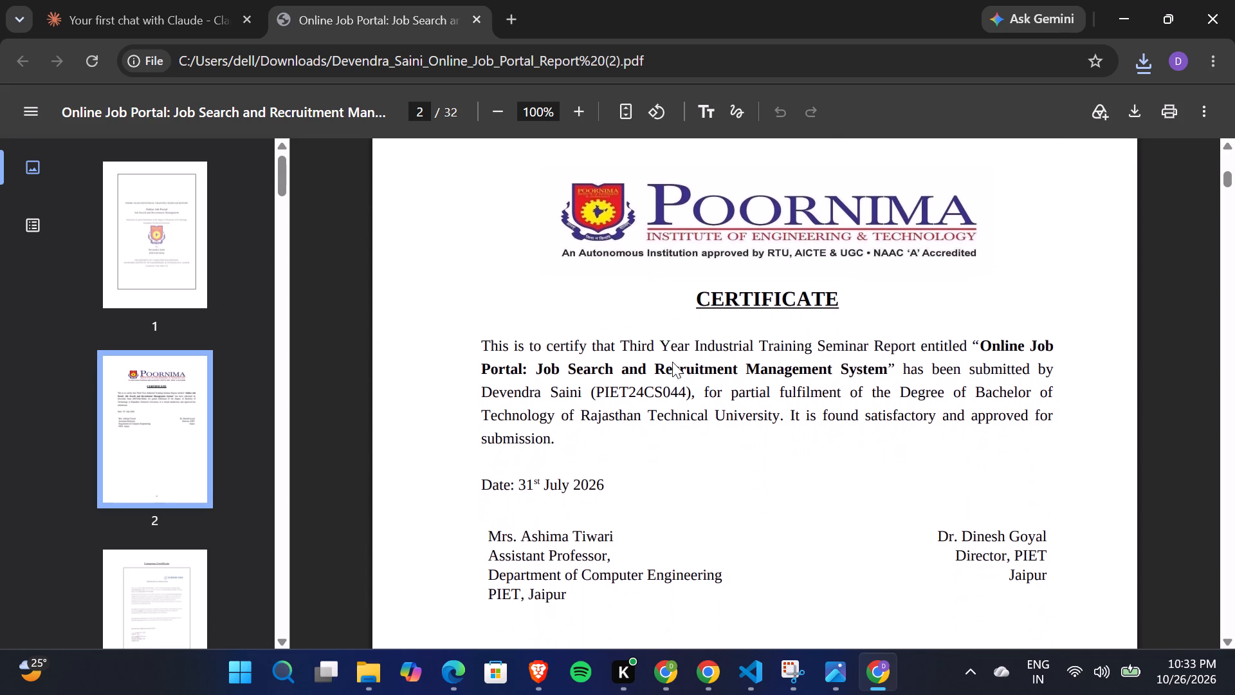
{"action": "scroll", "coordinate": [672, 362], "scroll_direction": "down", "scroll_amount": 1}
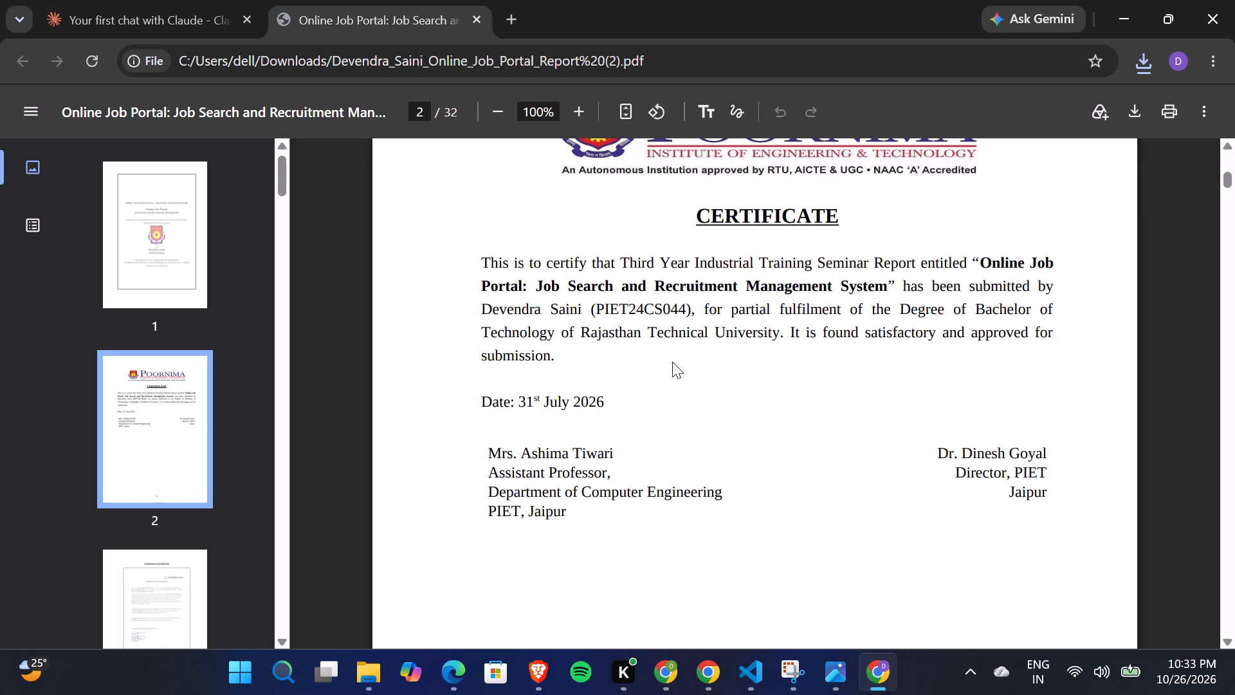
{"action": "scroll", "coordinate": [672, 362], "scroll_direction": "down", "scroll_amount": 2}
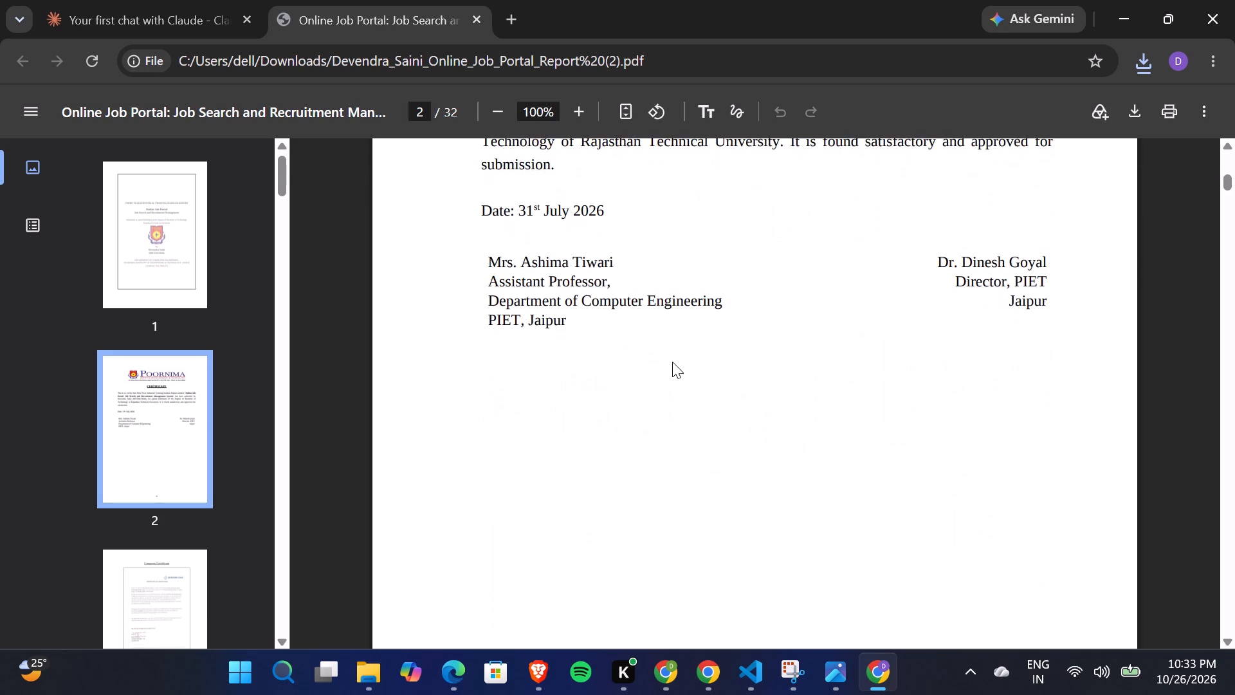
Examine the report's Company Certificate page, including the training details, signature block and company contact footer.
{"action": "scroll", "coordinate": [672, 362], "scroll_direction": "down", "scroll_amount": 5}
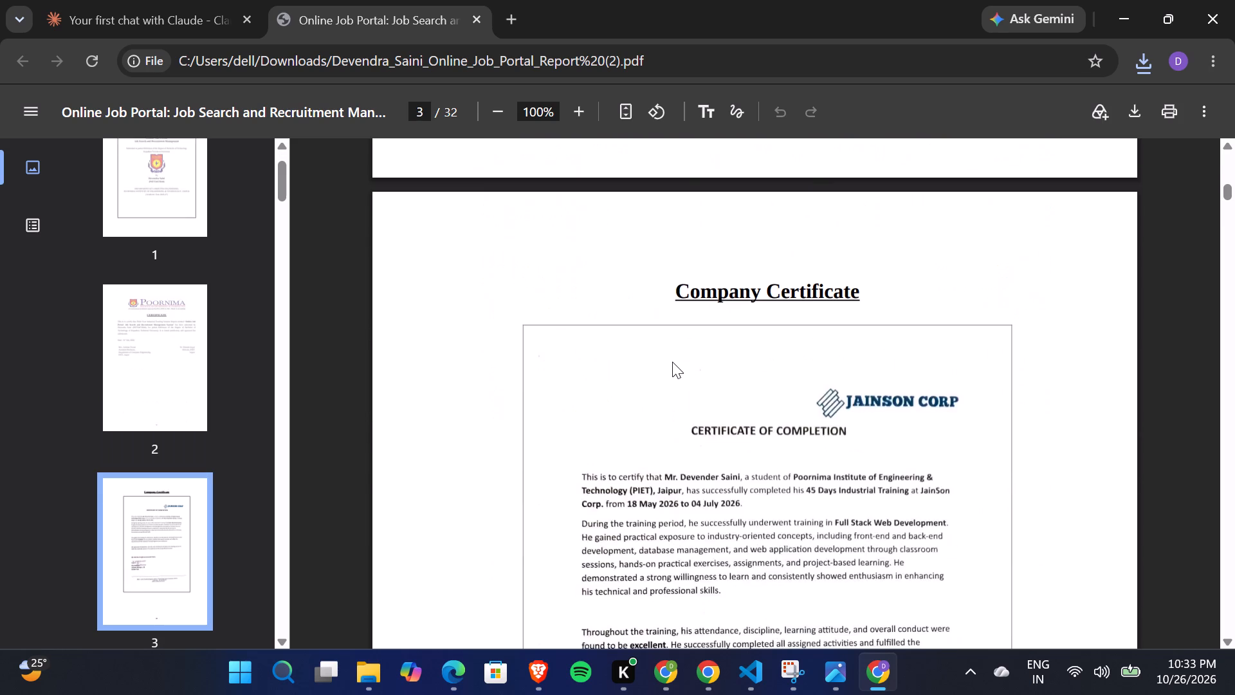
{"action": "scroll", "coordinate": [672, 362], "scroll_direction": "down", "scroll_amount": 4}
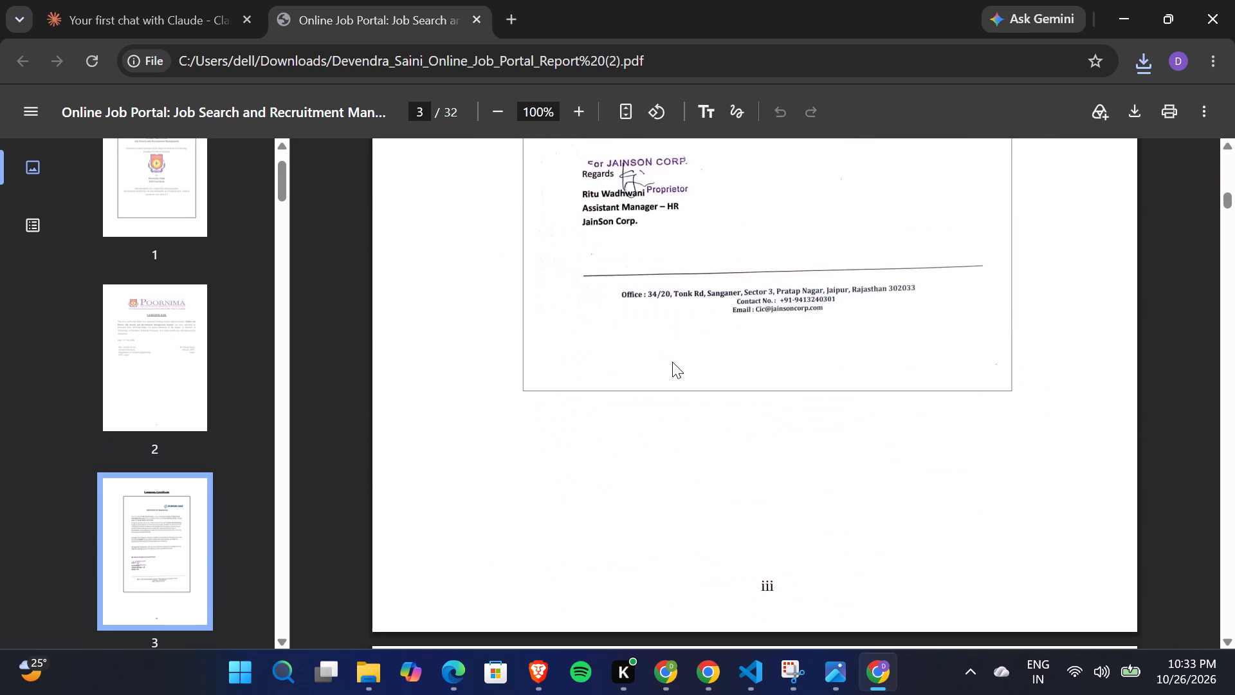
{"action": "scroll", "coordinate": [672, 362], "scroll_direction": "down", "scroll_amount": 1}
{"action": "scroll", "coordinate": [672, 362], "scroll_direction": "up", "scroll_amount": 1}
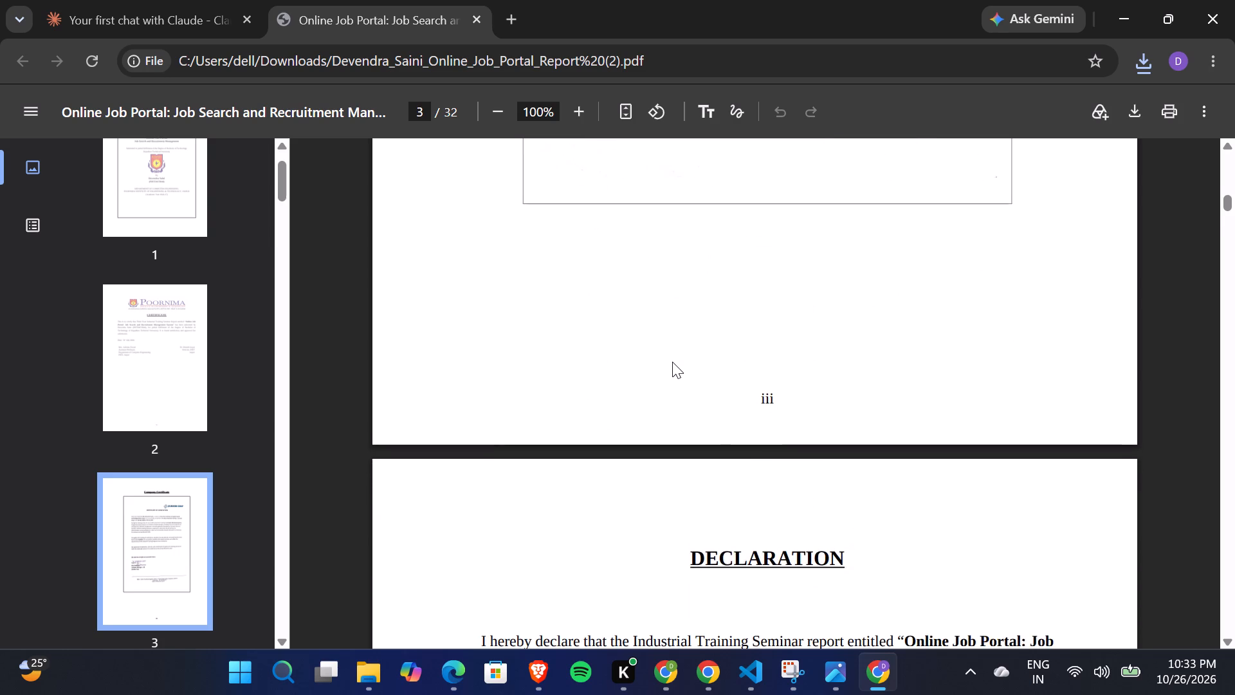
{"action": "scroll", "coordinate": [672, 362], "scroll_direction": "up", "scroll_amount": 1}
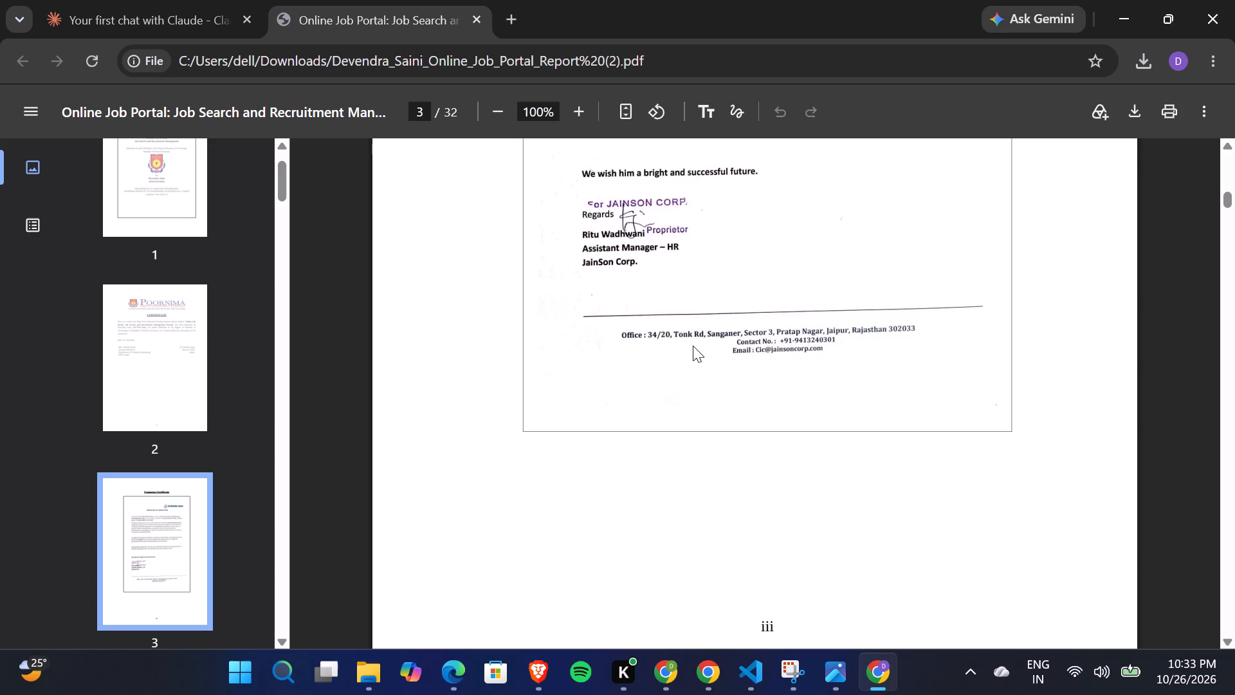
Review the Declaration and Acknowledgement pages, checking the report title, guide names, submission date and student details.
{"action": "scroll", "coordinate": [693, 346], "scroll_direction": "down", "scroll_amount": 4}
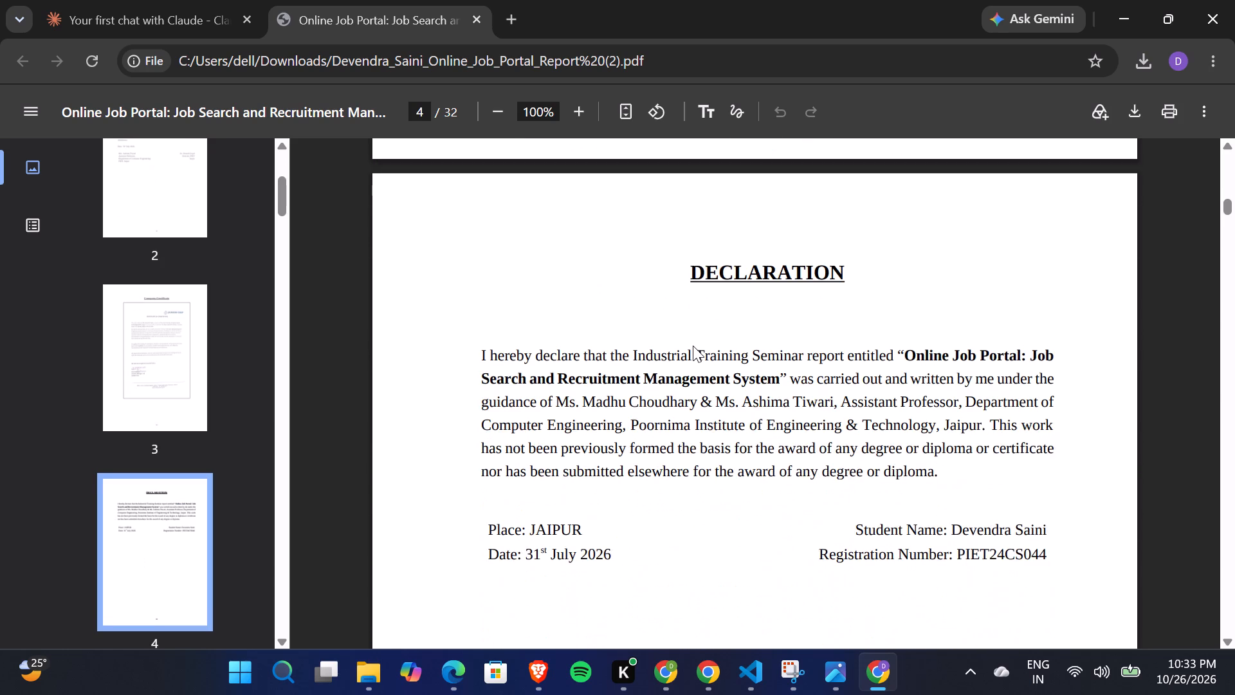
{"action": "scroll", "coordinate": [693, 346], "scroll_direction": "down", "scroll_amount": 1}
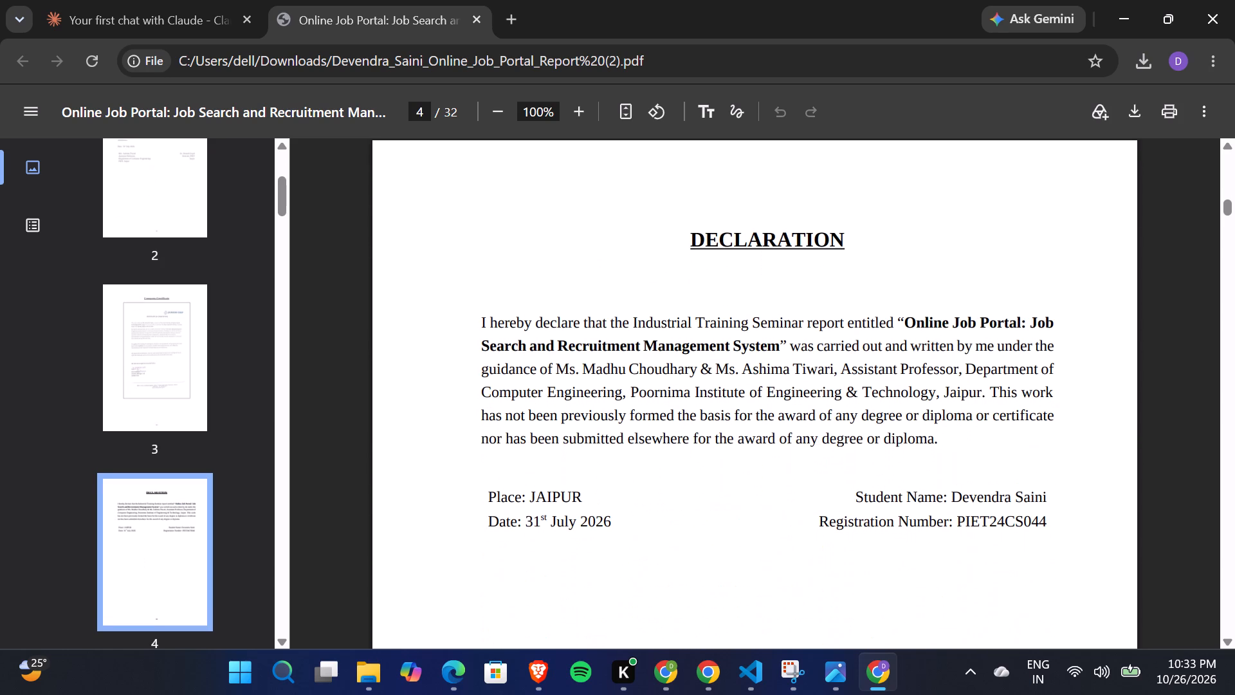
{"action": "scroll", "coordinate": [723, 385], "scroll_direction": "down", "scroll_amount": 2}
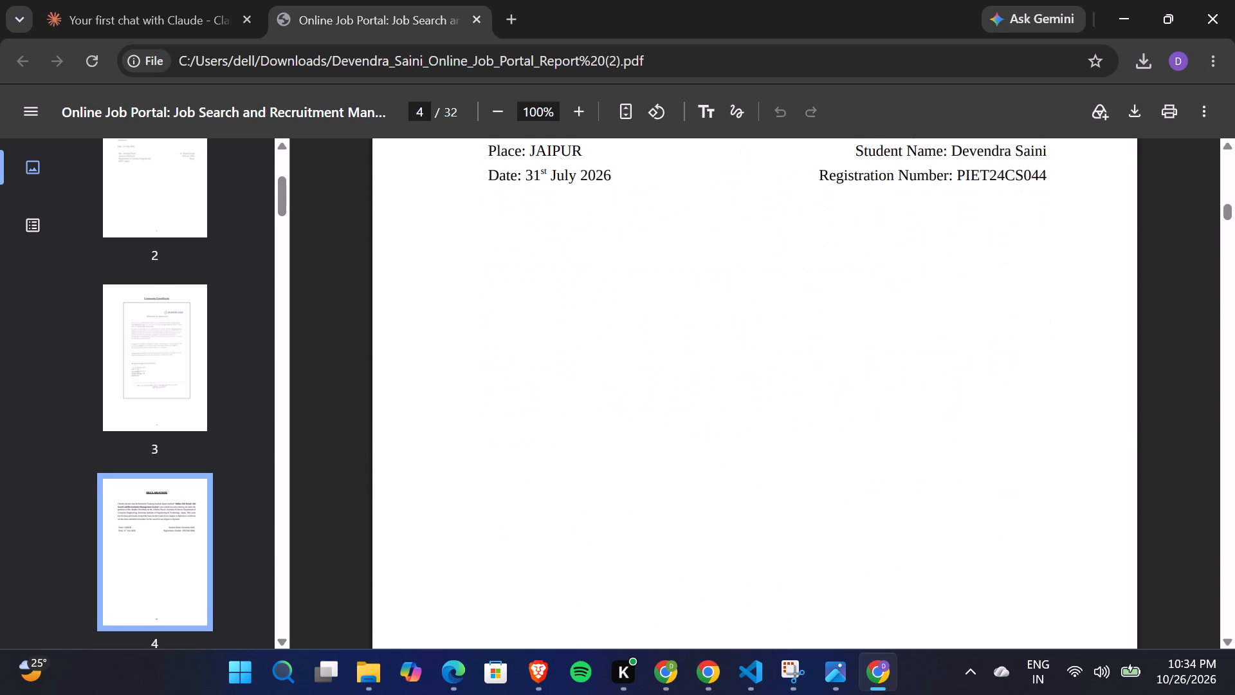
{"action": "scroll", "coordinate": [723, 385], "scroll_direction": "down", "scroll_amount": 5}
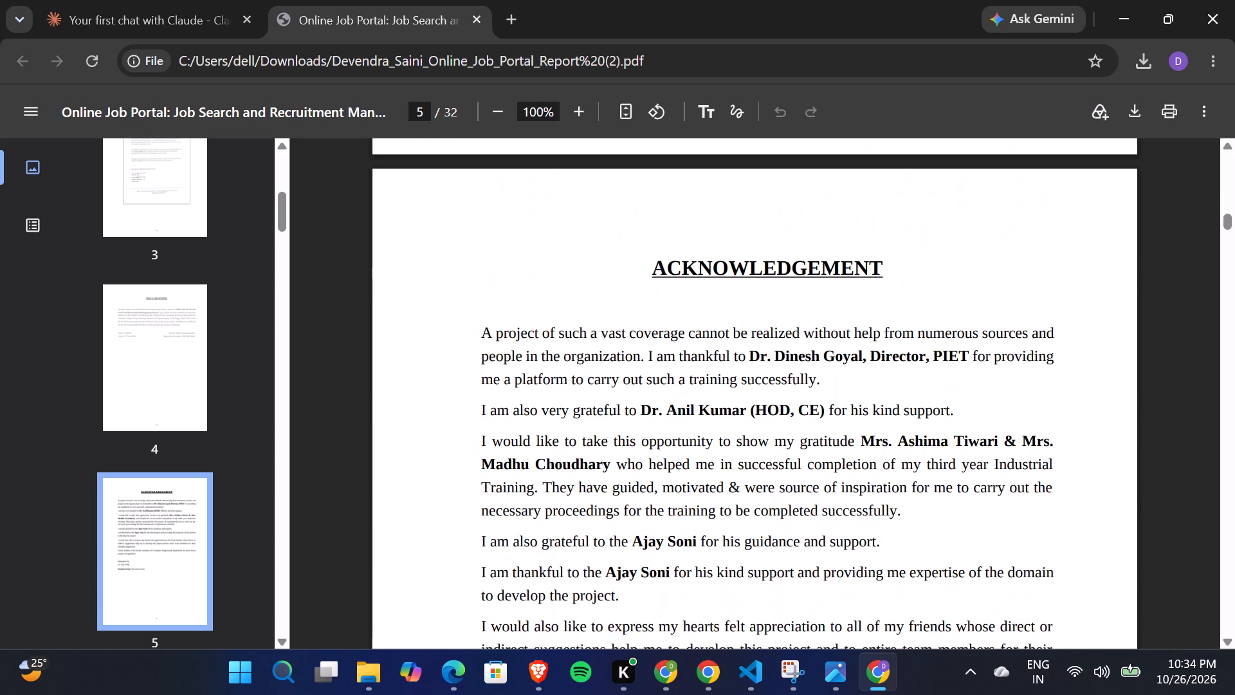
{"action": "scroll", "coordinate": [723, 385], "scroll_direction": "down", "scroll_amount": 2}
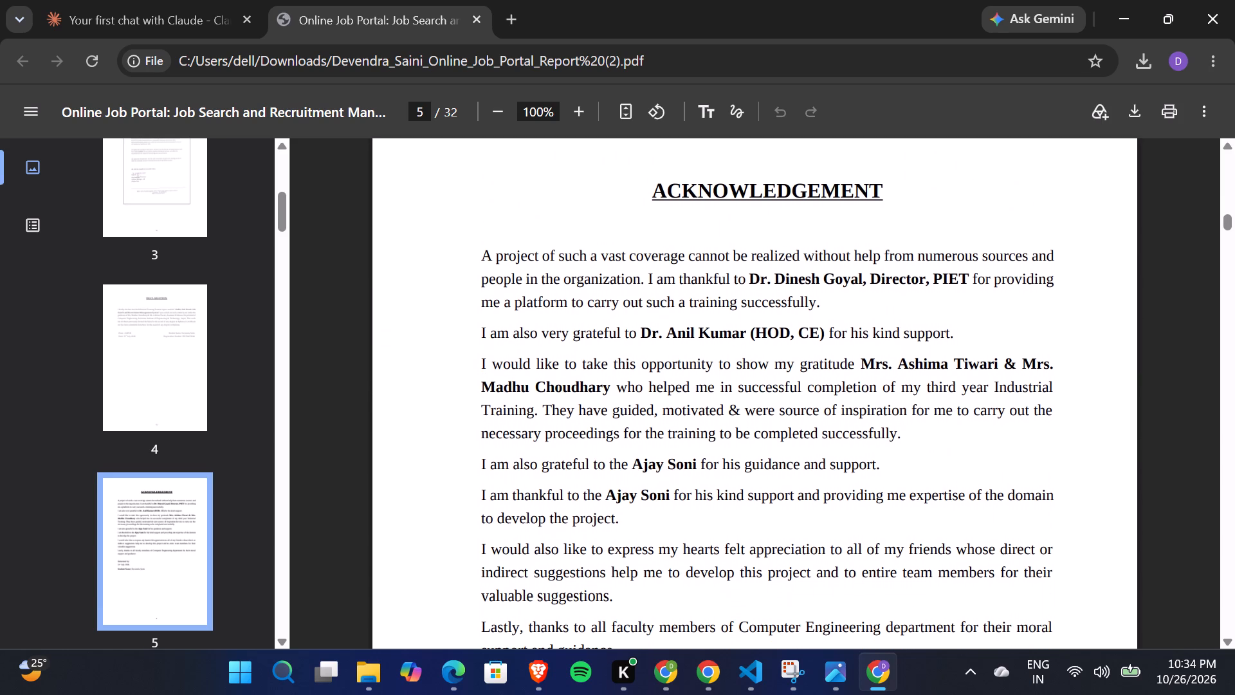
{"action": "scroll", "coordinate": [723, 385], "scroll_direction": "down", "scroll_amount": 2}
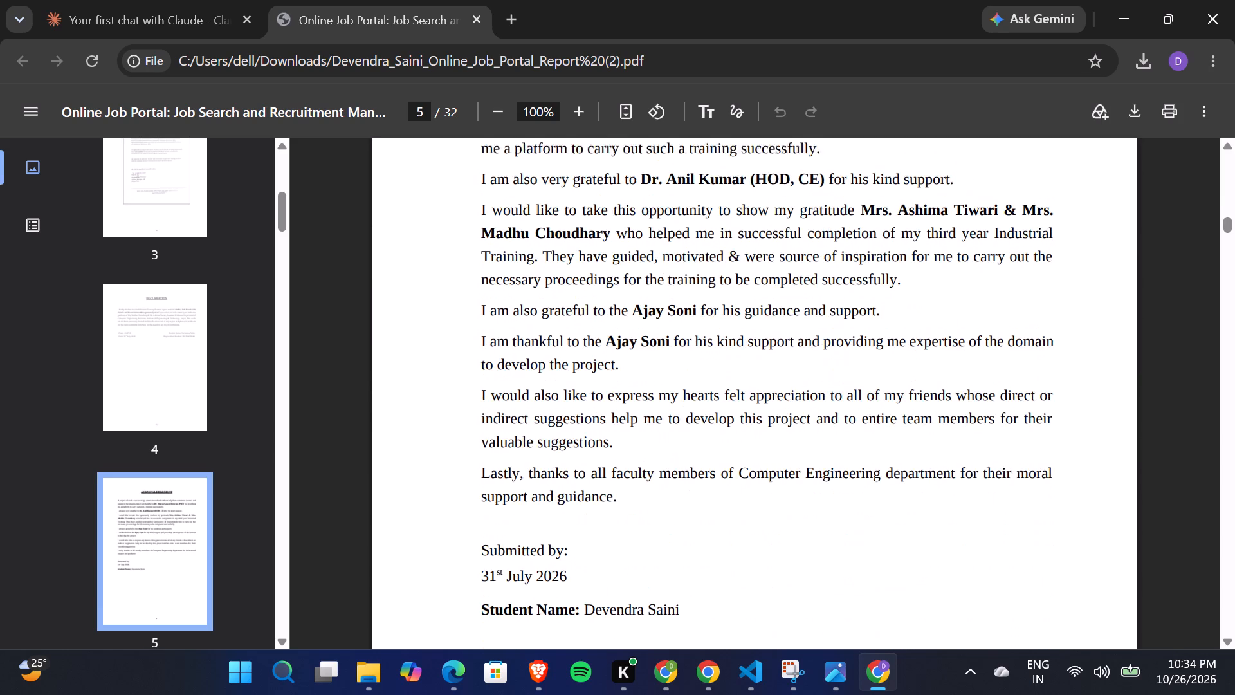
Check the Abstract page with its keywords and software list, and the Table of Content page.
{"action": "scroll", "coordinate": [723, 385], "scroll_direction": "down", "scroll_amount": 4}
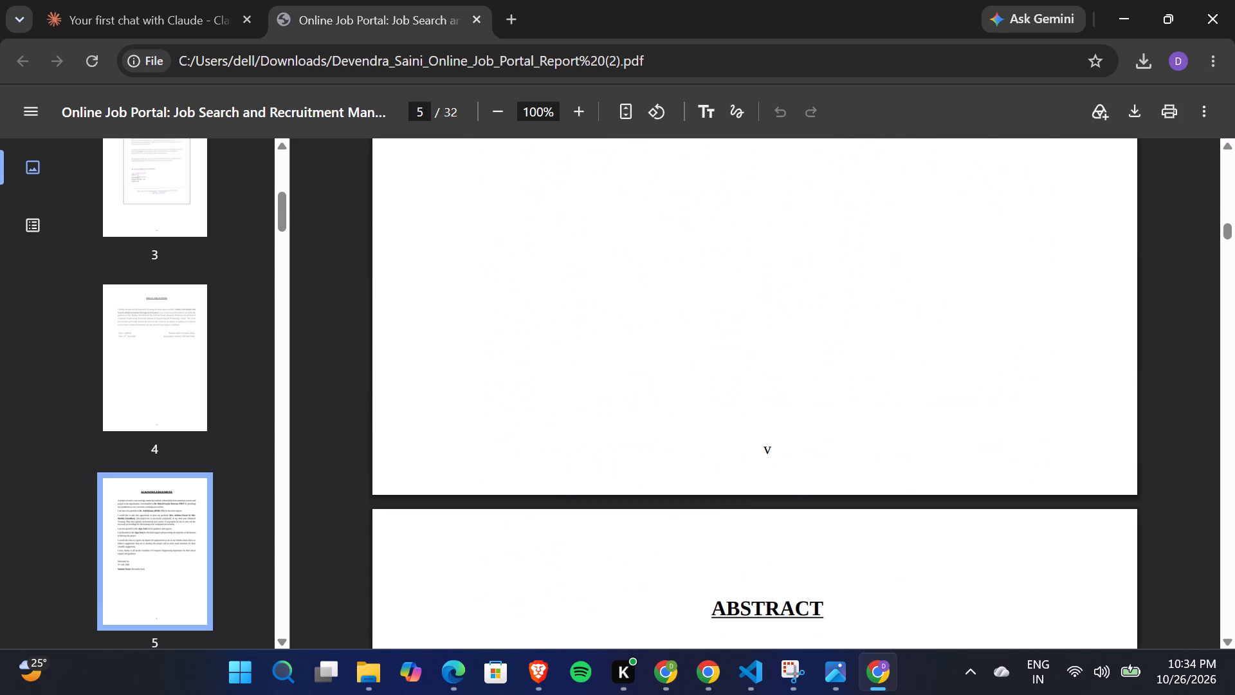
{"action": "scroll", "coordinate": [723, 385], "scroll_direction": "down", "scroll_amount": 4}
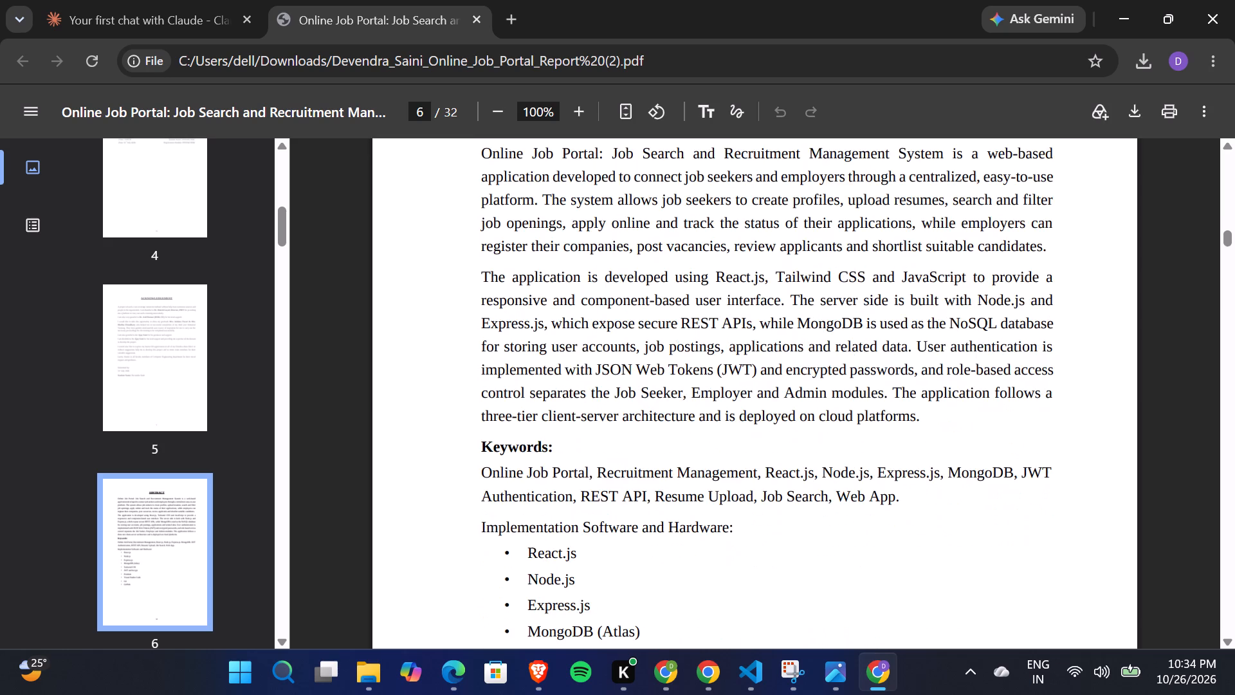
{"action": "scroll", "coordinate": [723, 385], "scroll_direction": "down", "scroll_amount": 5}
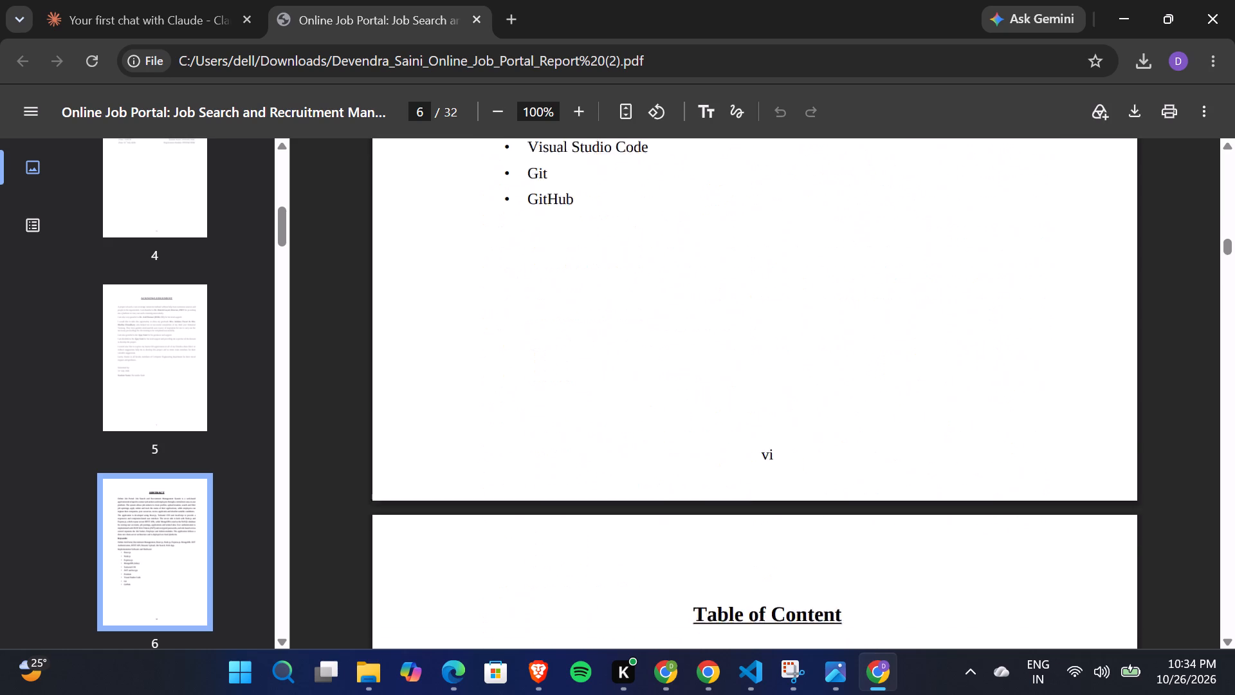
{"action": "scroll", "coordinate": [723, 385], "scroll_direction": "down", "scroll_amount": 7}
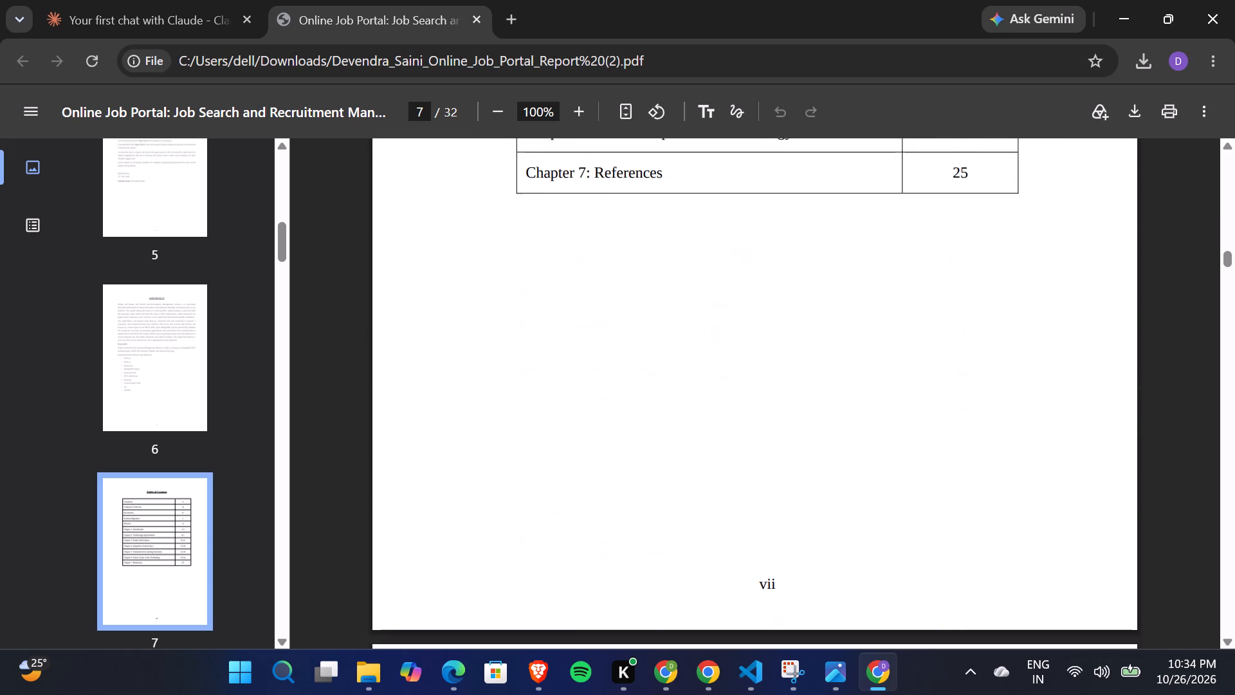
Review the first page of Chapter 1, covering the training experience, section 1.2 Company Profile and the page footer.
{"action": "scroll", "coordinate": [723, 385], "scroll_direction": "down", "scroll_amount": 6}
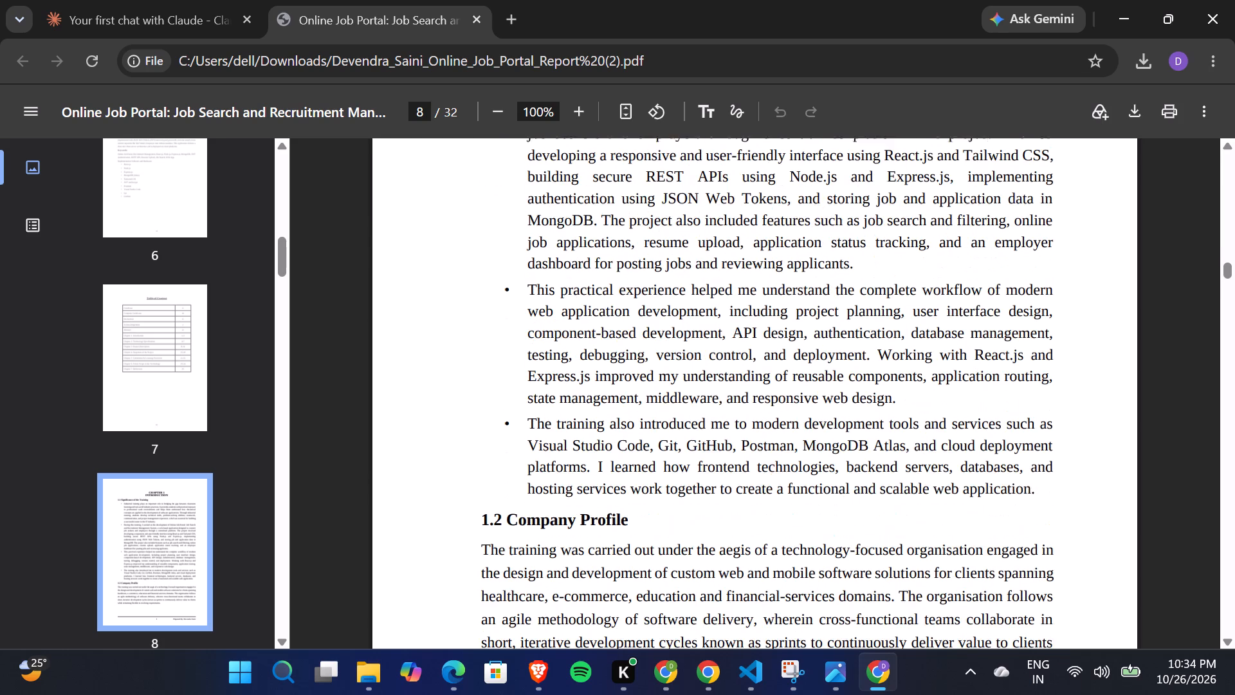
{"action": "scroll", "coordinate": [723, 385], "scroll_direction": "down", "scroll_amount": 3}
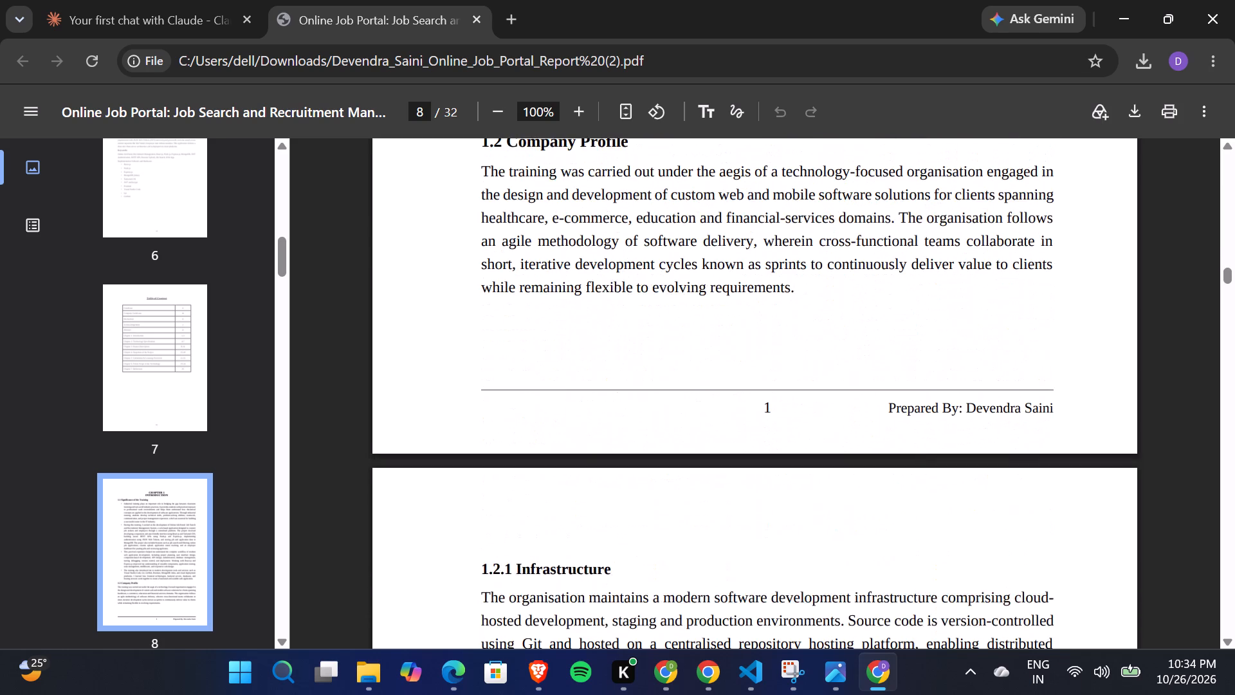
Read company profile sections 1.2.1 to 1.2.4, covering infrastructure, organisational structure, the roles table, and products, services and projects.
{"action": "scroll", "coordinate": [723, 385], "scroll_direction": "down", "scroll_amount": 4}
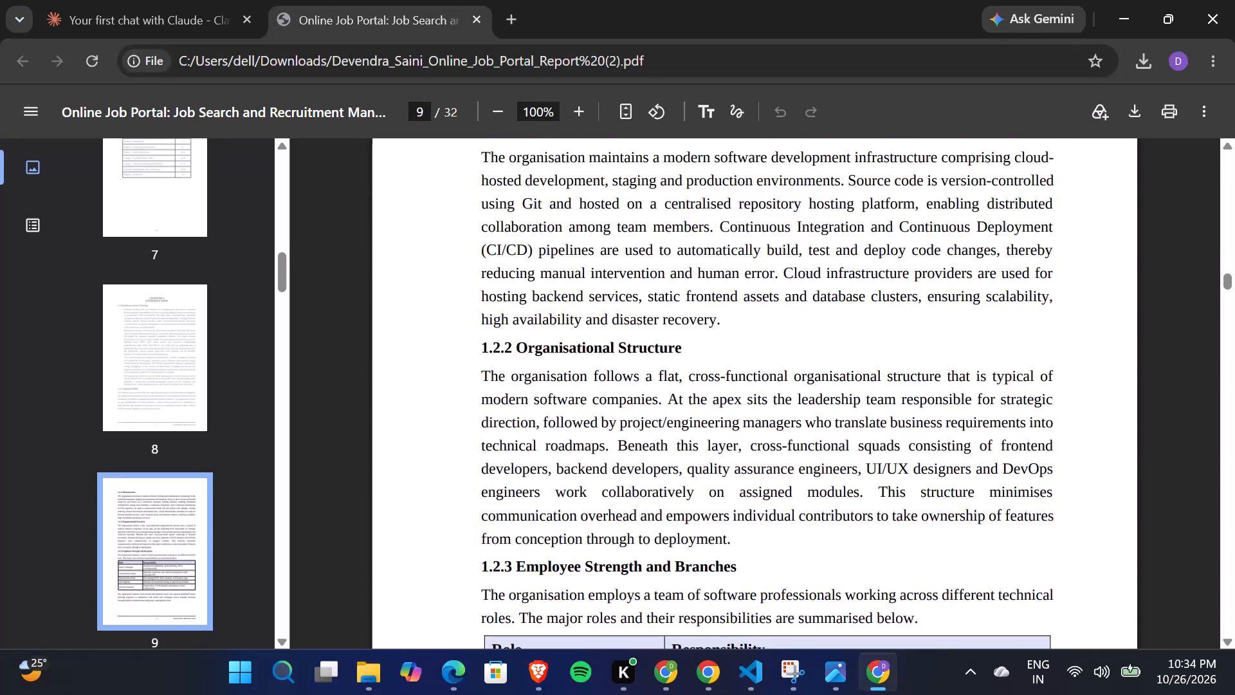
{"action": "scroll", "coordinate": [723, 385], "scroll_direction": "down", "scroll_amount": 2}
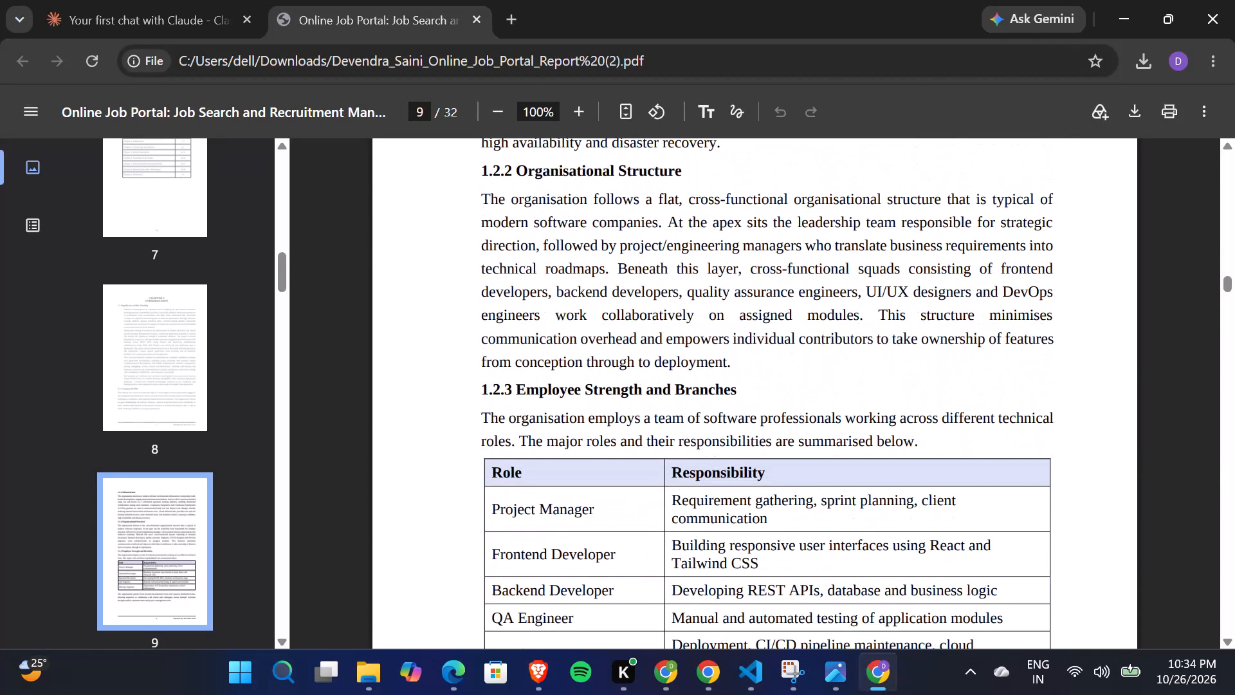
{"action": "scroll", "coordinate": [723, 385], "scroll_direction": "down", "scroll_amount": 2}
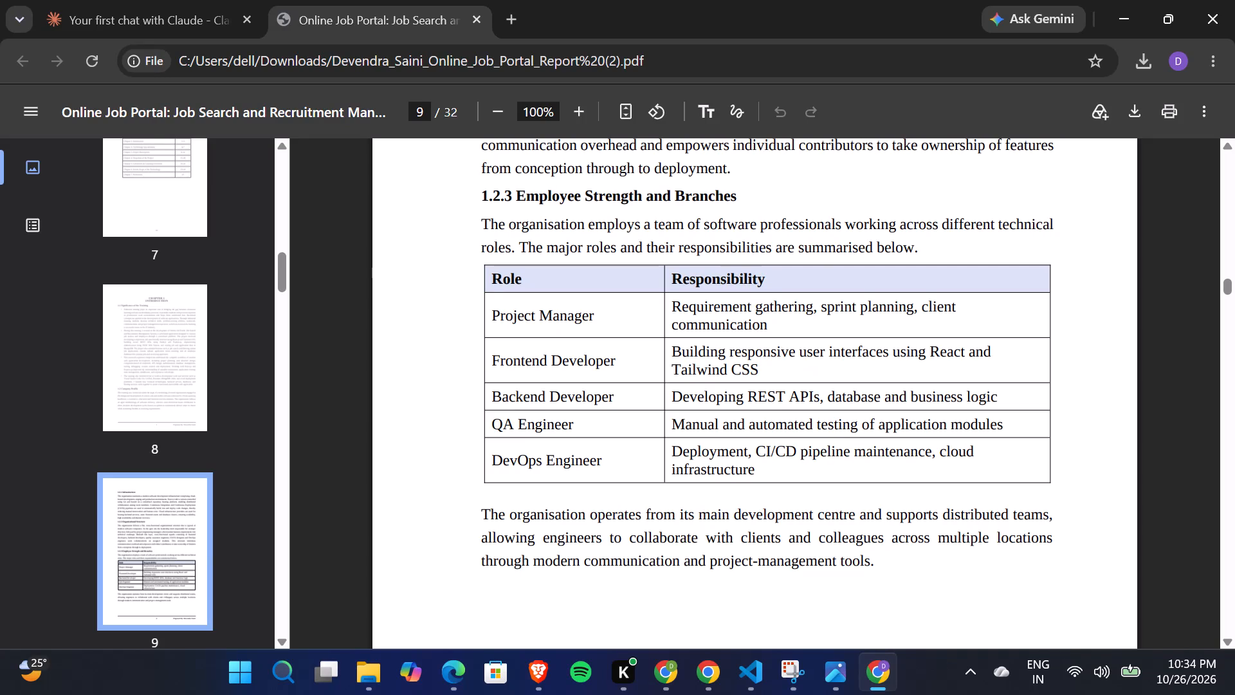
{"action": "scroll", "coordinate": [606, 413], "scroll_direction": "down", "scroll_amount": 2}
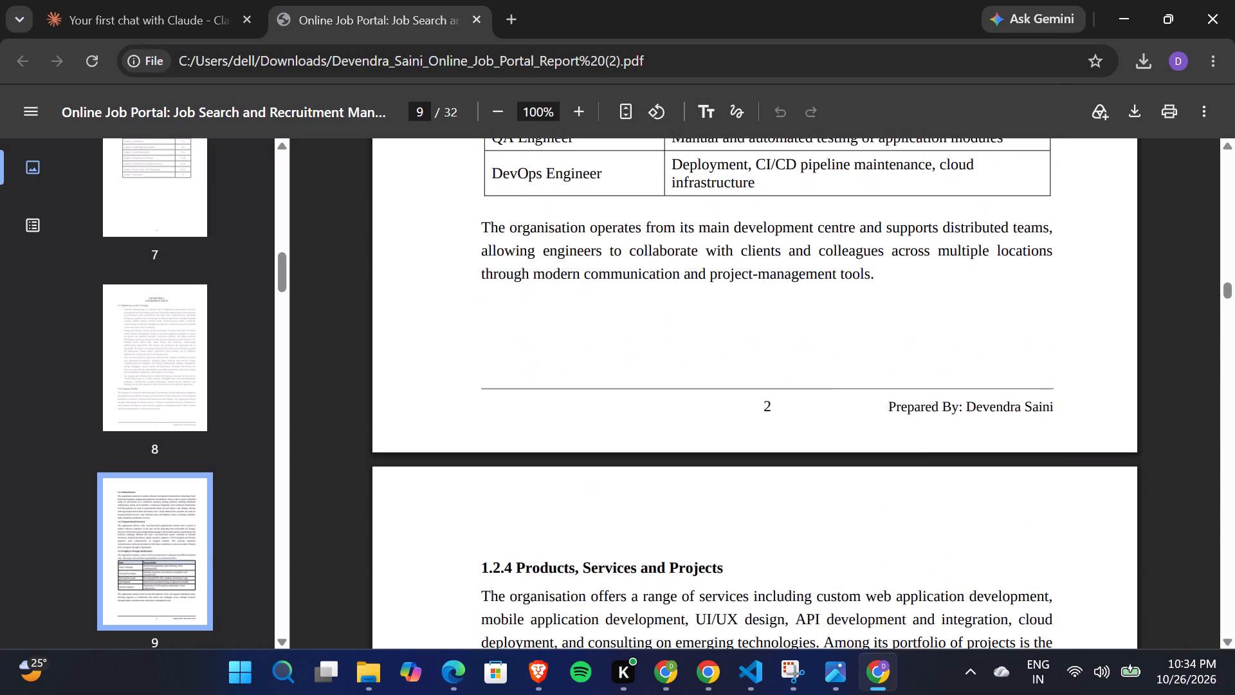
{"action": "scroll", "coordinate": [606, 413], "scroll_direction": "down", "scroll_amount": 3}
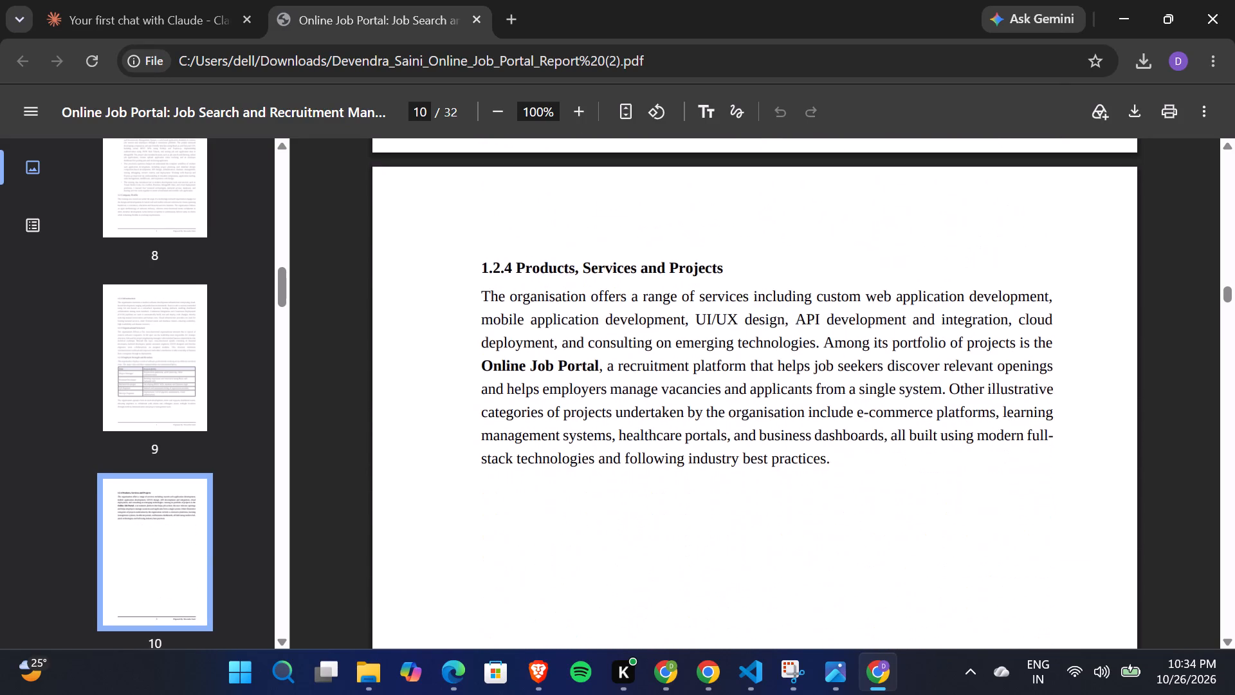
Review Chapter 2, Technology Specification, from section 2.1 Language Learned through the JavaScript, CSS3, React.js and Node.js concept sections.
{"action": "scroll", "coordinate": [606, 413], "scroll_direction": "down", "scroll_amount": 5}
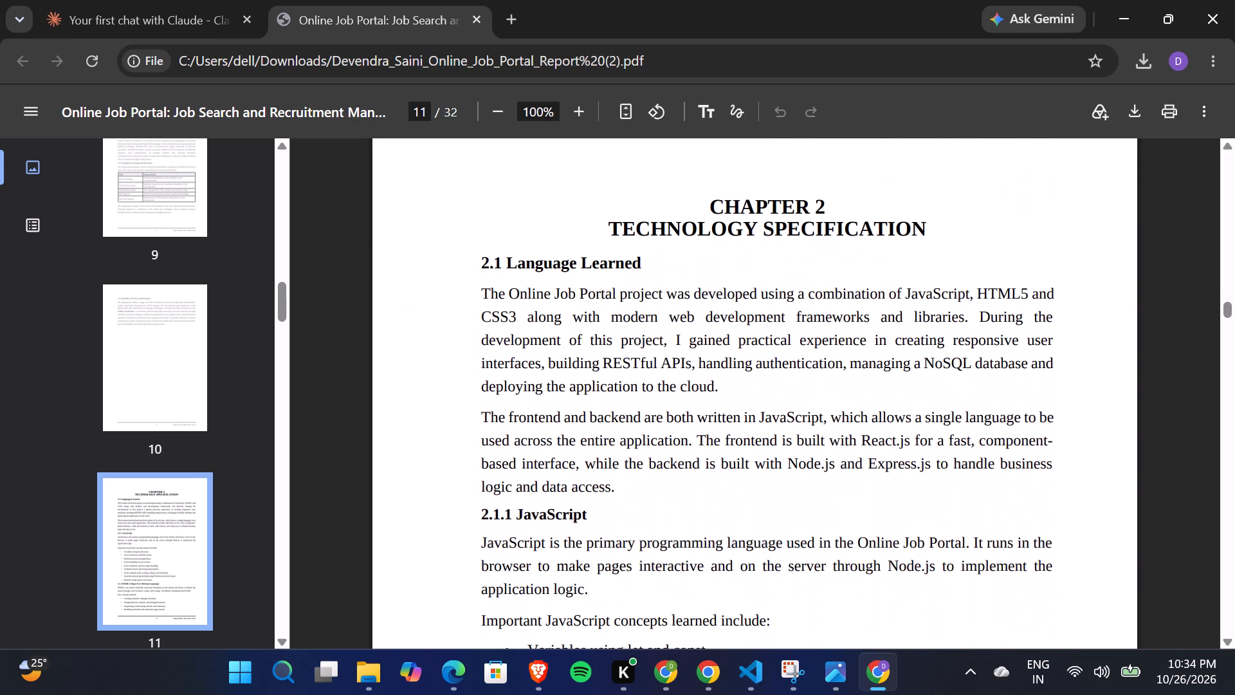
{"action": "scroll", "coordinate": [606, 413], "scroll_direction": "down", "scroll_amount": 10}
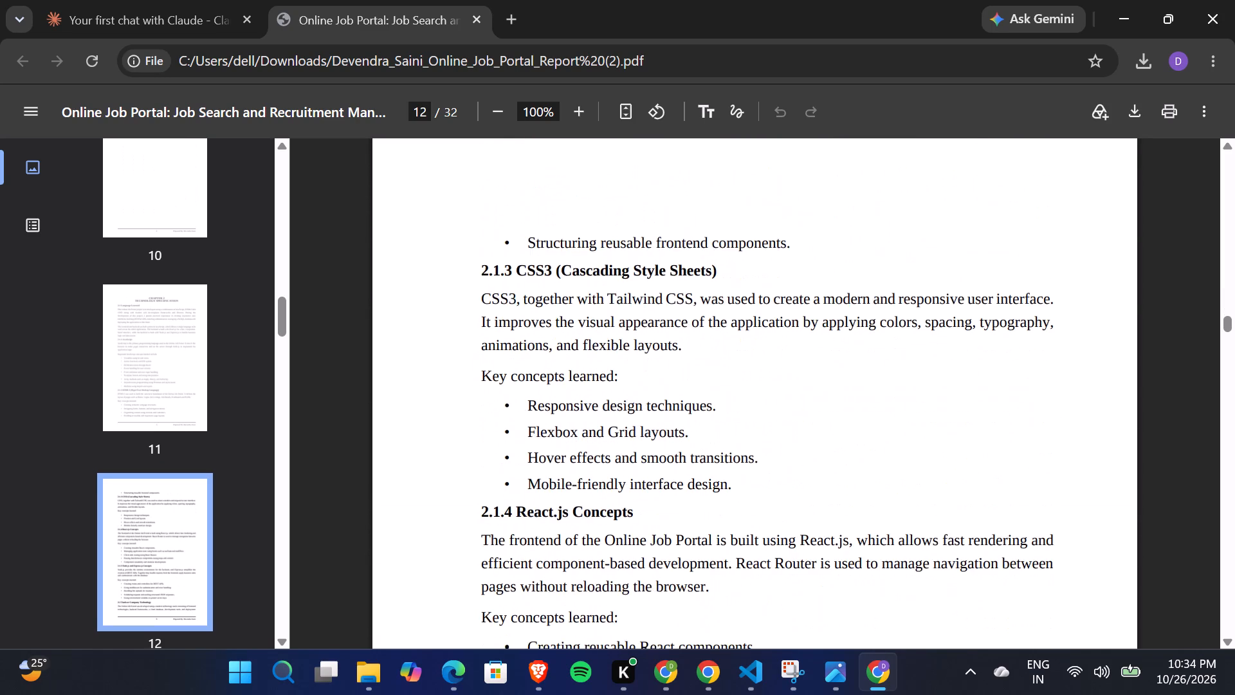
{"action": "scroll", "coordinate": [606, 413], "scroll_direction": "down", "scroll_amount": 2}
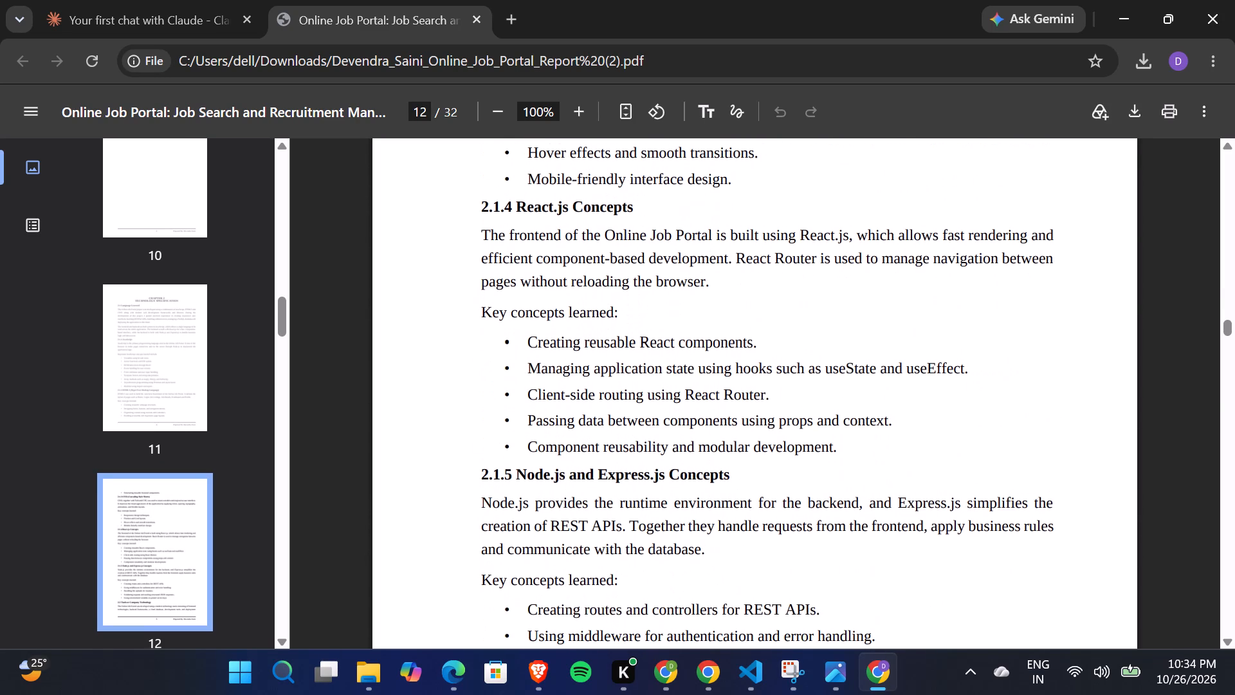
{"action": "scroll", "coordinate": [606, 413], "scroll_direction": "down", "scroll_amount": 1}
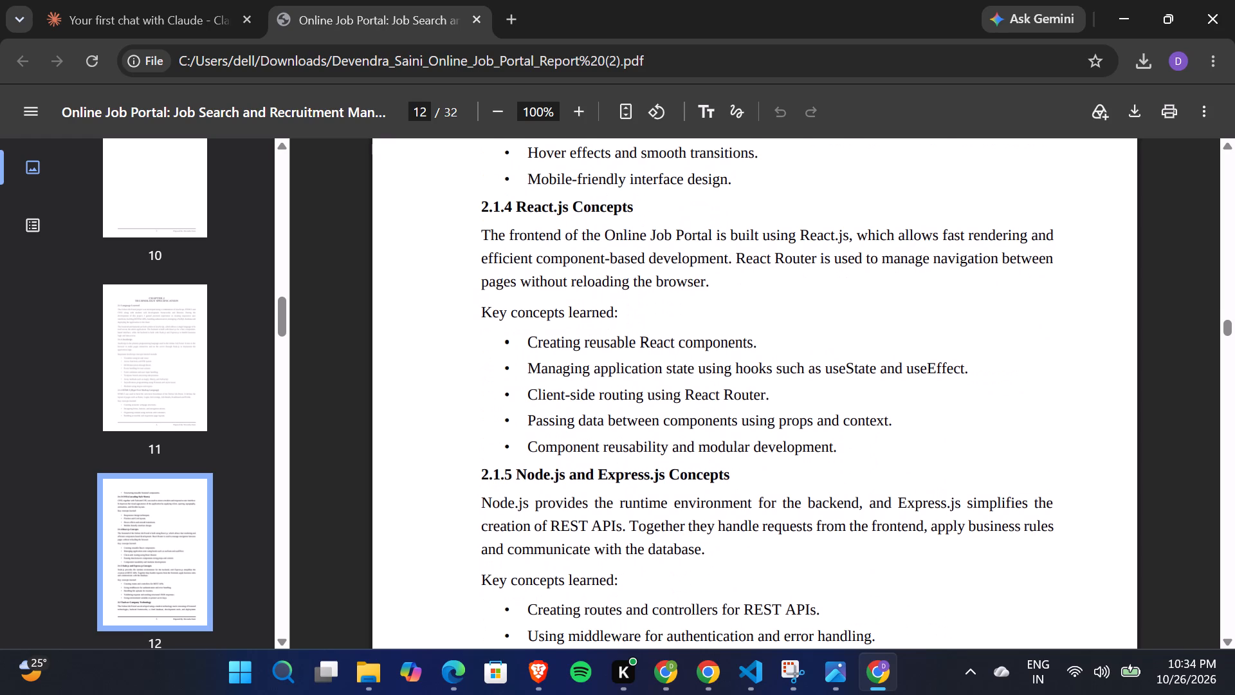
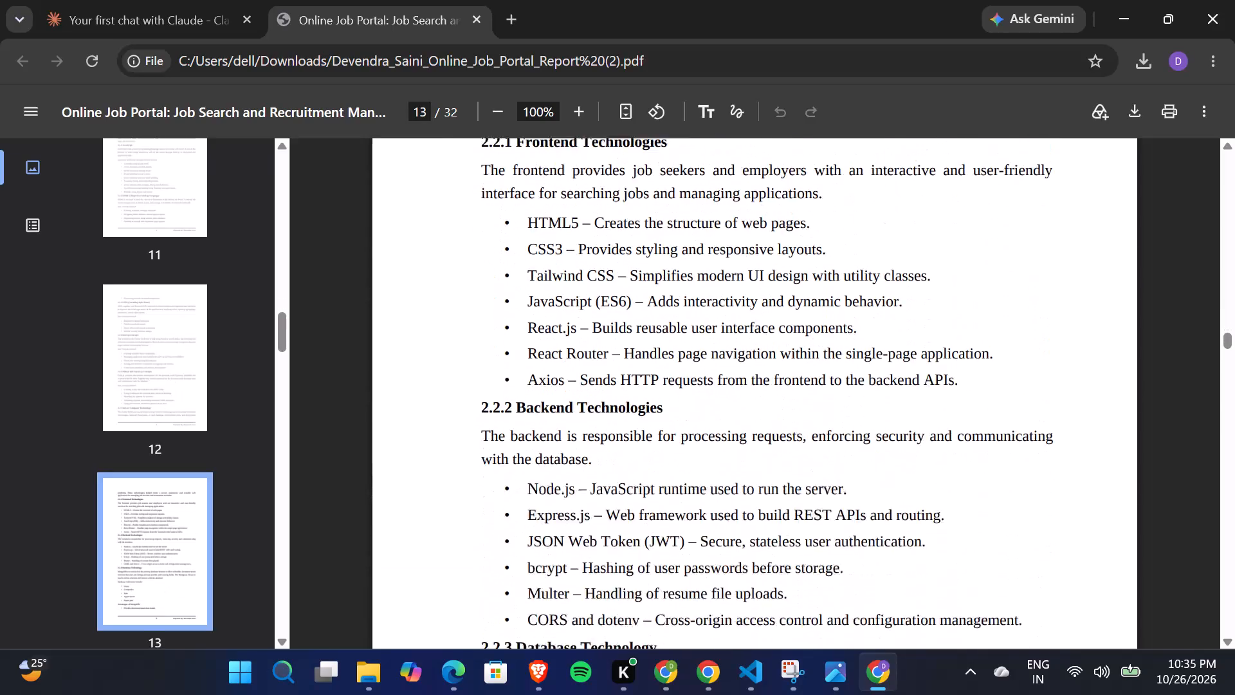
Skim the rest of Chapter 2's technology sections and Chapter 3's project description through section 3.5.7 Responsive User Interface.
{"action": "scroll", "coordinate": [606, 413], "scroll_direction": "down", "scroll_amount": 8}
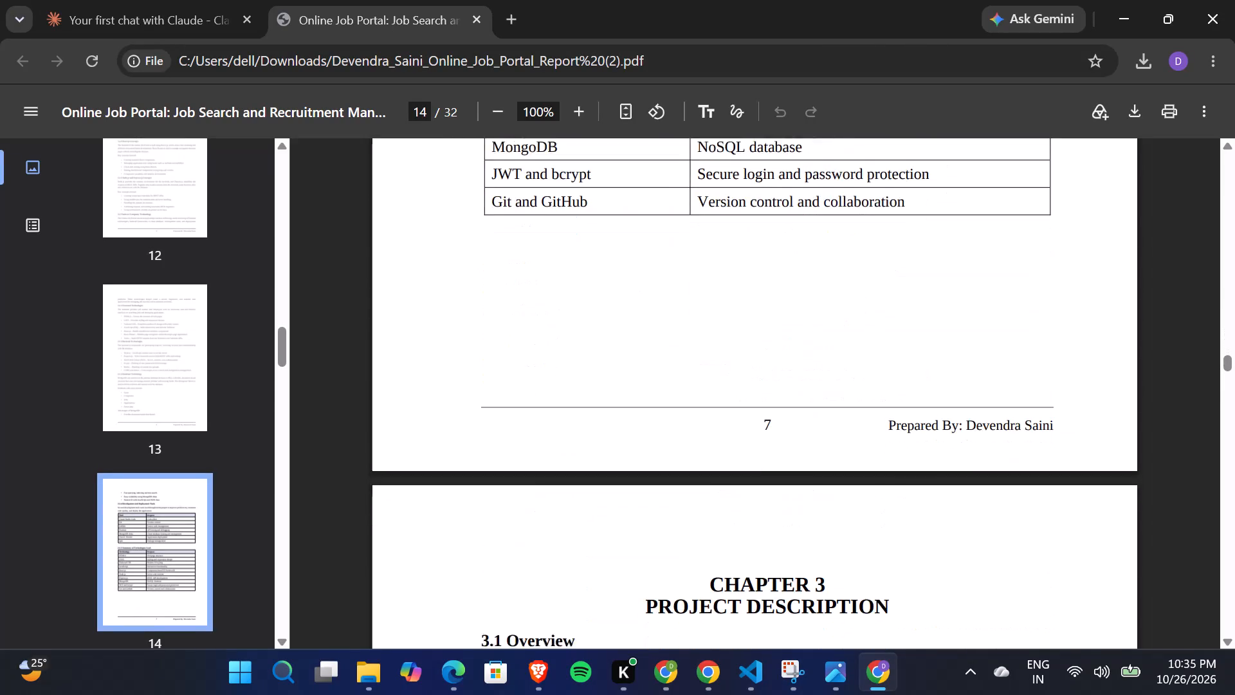
{"action": "scroll", "coordinate": [606, 413], "scroll_direction": "down", "scroll_amount": 6}
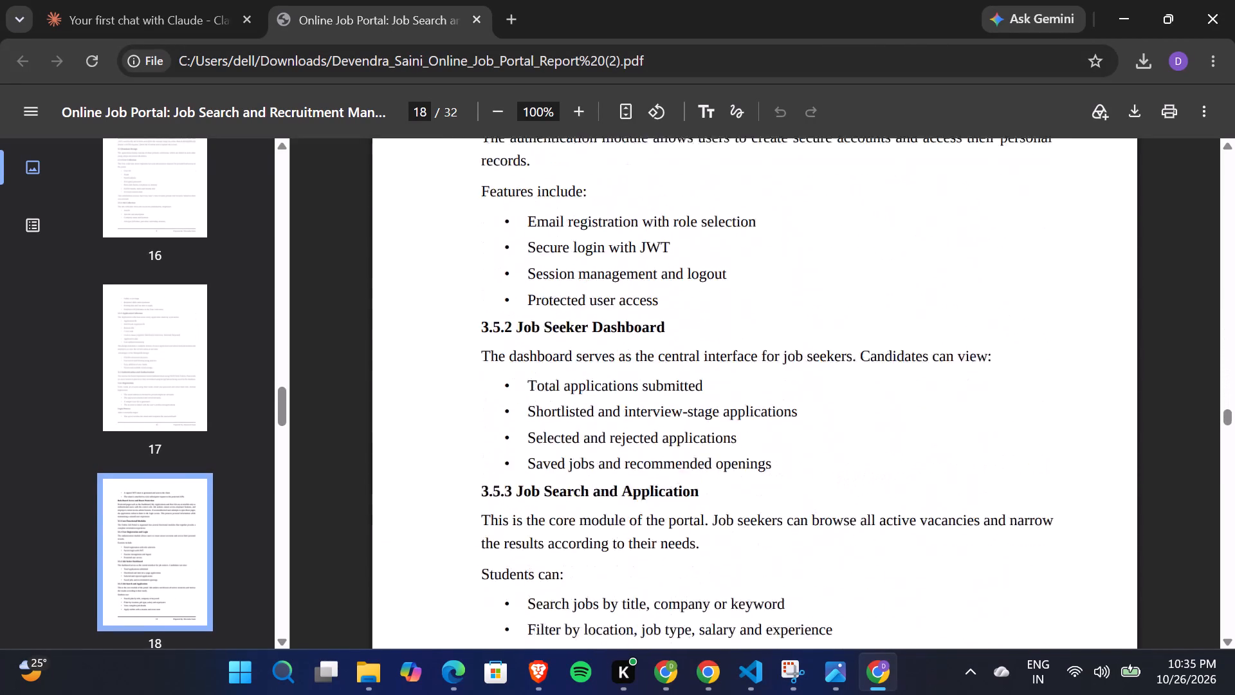
{"action": "scroll", "coordinate": [606, 413], "scroll_direction": "down", "scroll_amount": 7}
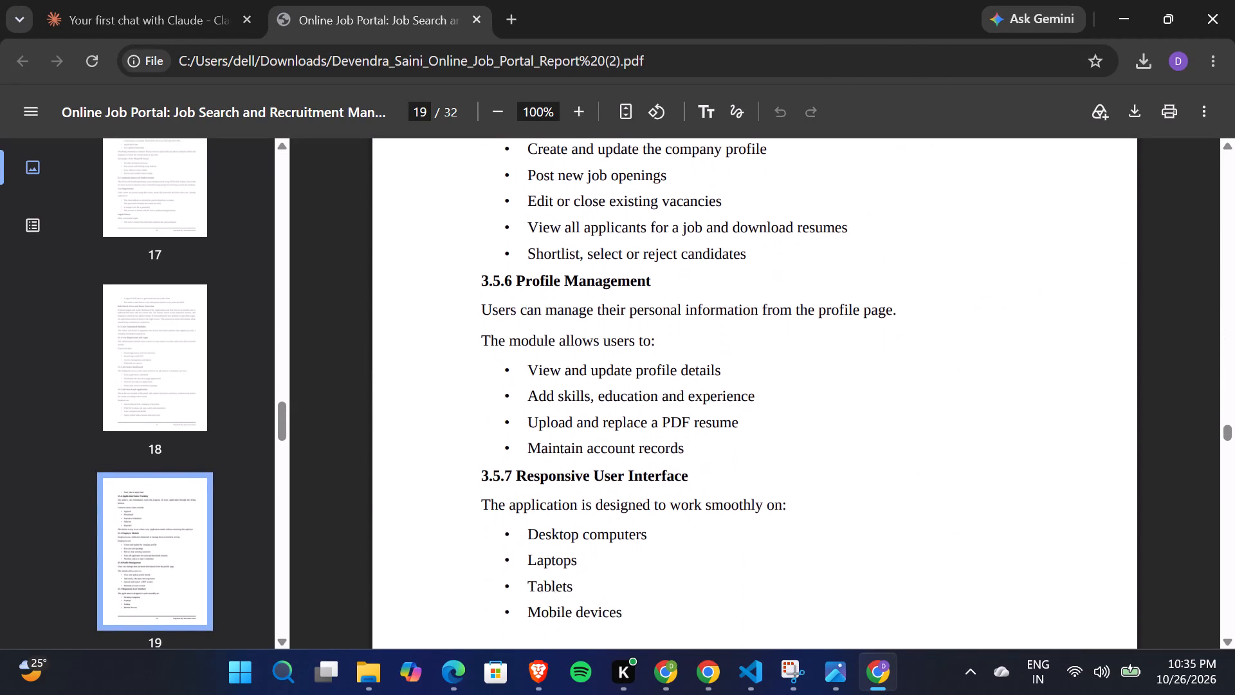
Check the end of Chapter 3, covering the API operations table, the API Workflow steps and section 3.8 Deployment.
{"action": "scroll", "coordinate": [606, 413], "scroll_direction": "down", "scroll_amount": 5}
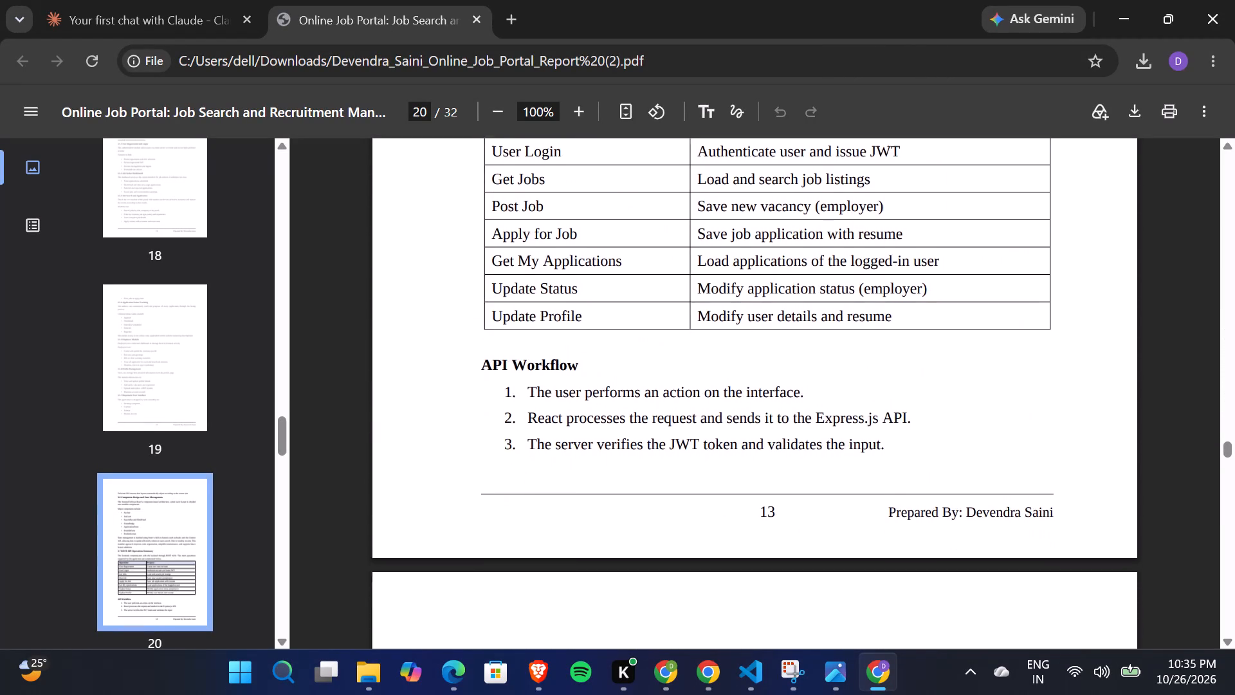
{"action": "scroll", "coordinate": [606, 413], "scroll_direction": "down", "scroll_amount": 1}
{"action": "scroll", "coordinate": [606, 413], "scroll_direction": "up", "scroll_amount": 1}
{"action": "scroll", "coordinate": [606, 413], "scroll_direction": "down", "scroll_amount": 1}
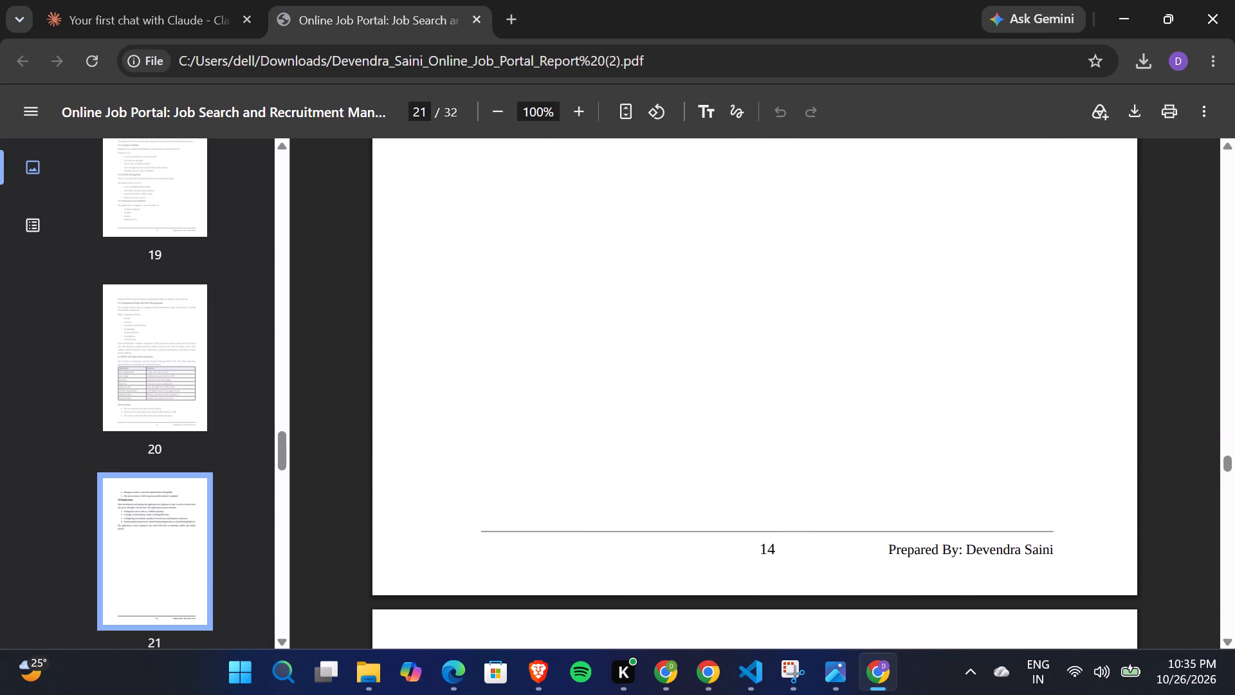
{"action": "scroll", "coordinate": [606, 413], "scroll_direction": "up", "scroll_amount": 7}
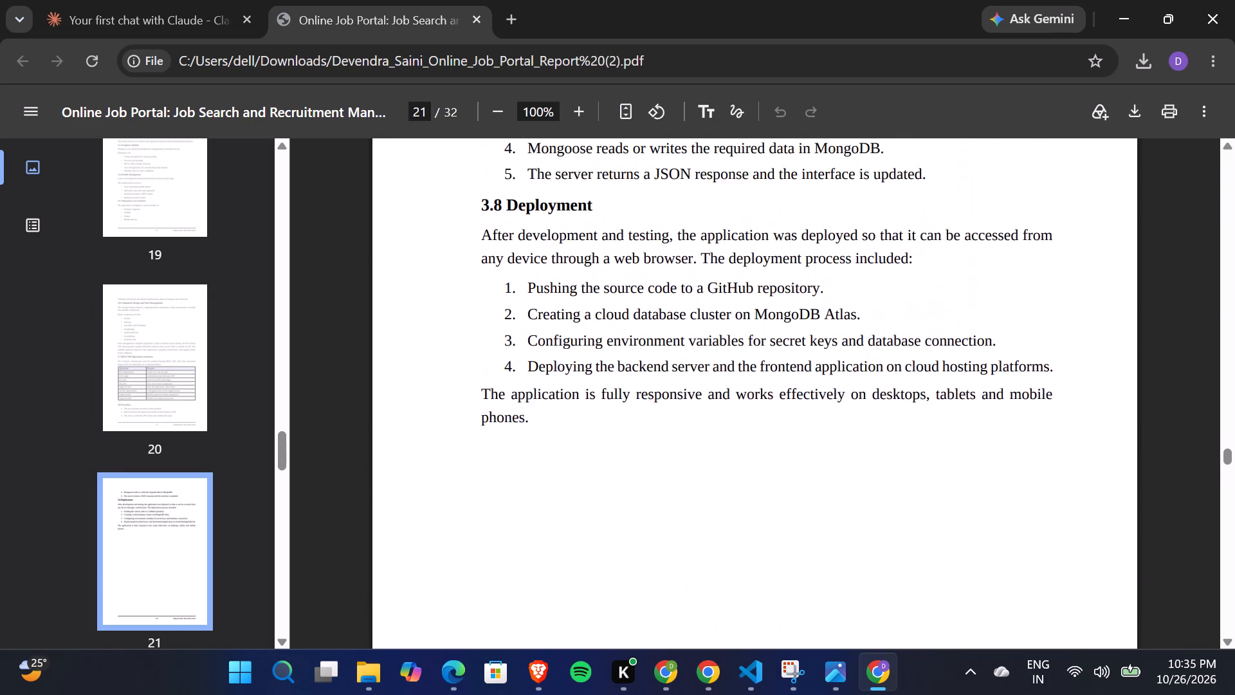
{"action": "scroll", "coordinate": [606, 413], "scroll_direction": "up", "scroll_amount": 1}
{"action": "scroll", "coordinate": [606, 413], "scroll_direction": "down", "scroll_amount": 1}
Inspect the Home Page and Login Page snapshots in Chapter 4, including their descriptions and page layout.
{"action": "scroll", "coordinate": [606, 413], "scroll_direction": "down", "scroll_amount": 1}
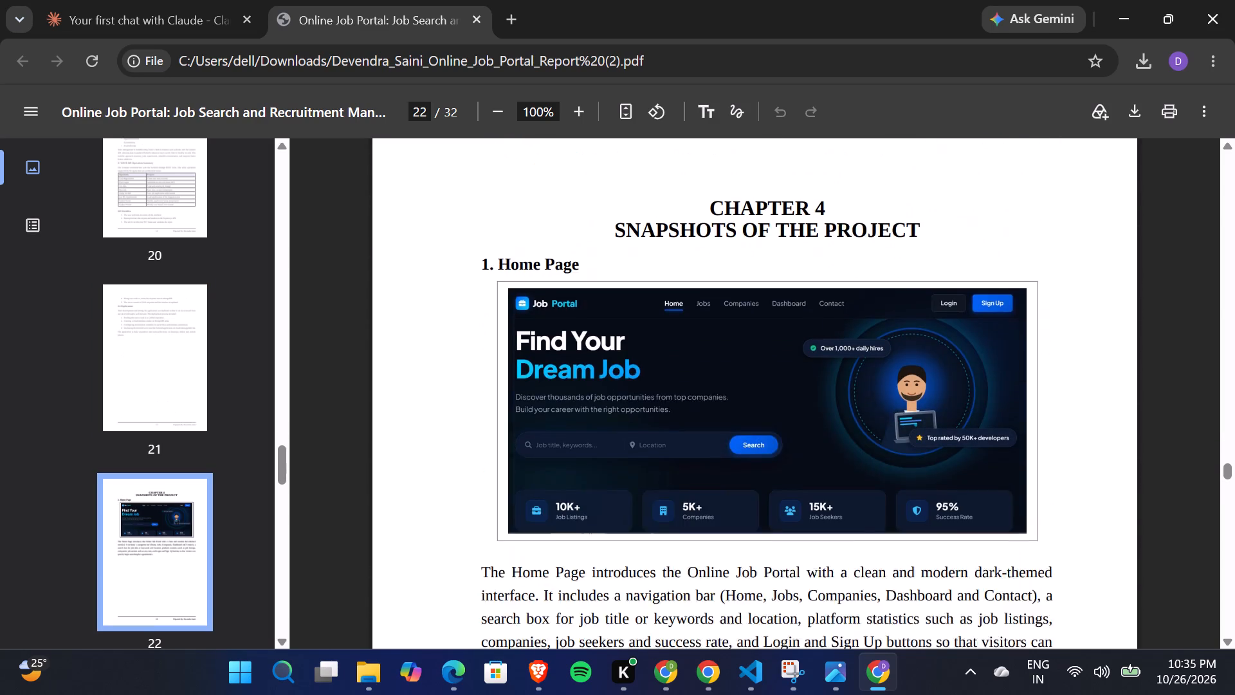
{"action": "scroll", "coordinate": [606, 413], "scroll_direction": "down", "scroll_amount": 1}
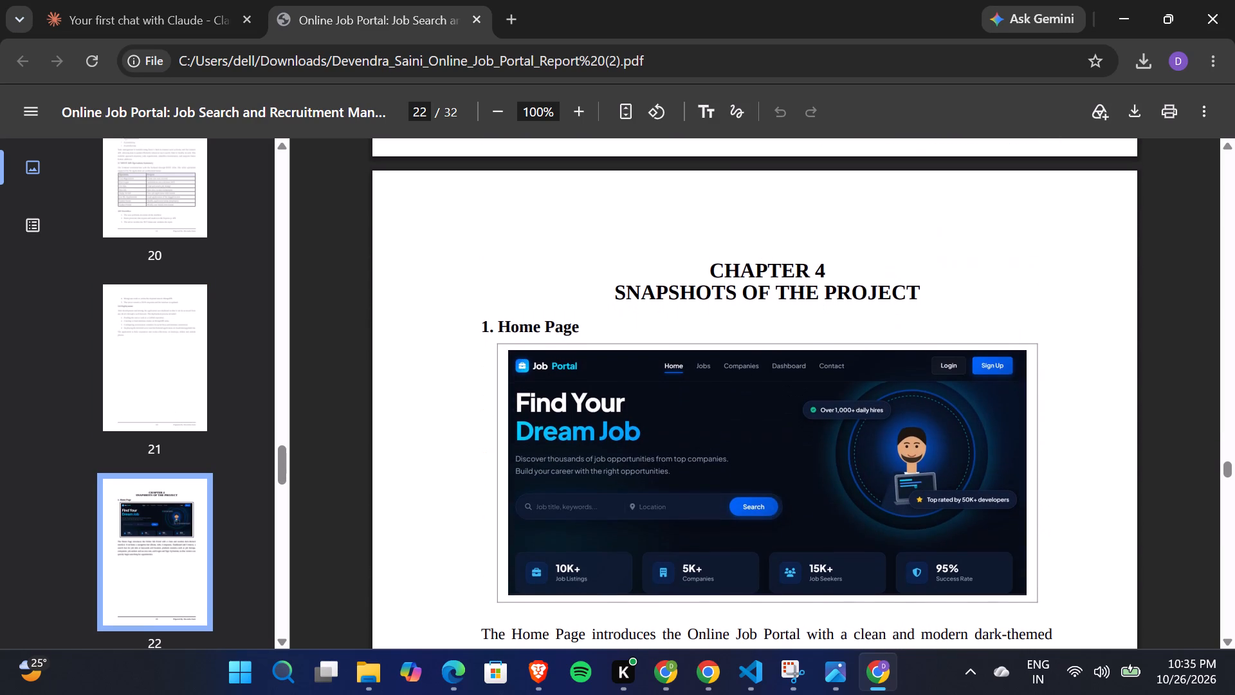
{"action": "scroll", "coordinate": [606, 413], "scroll_direction": "down", "scroll_amount": 2}
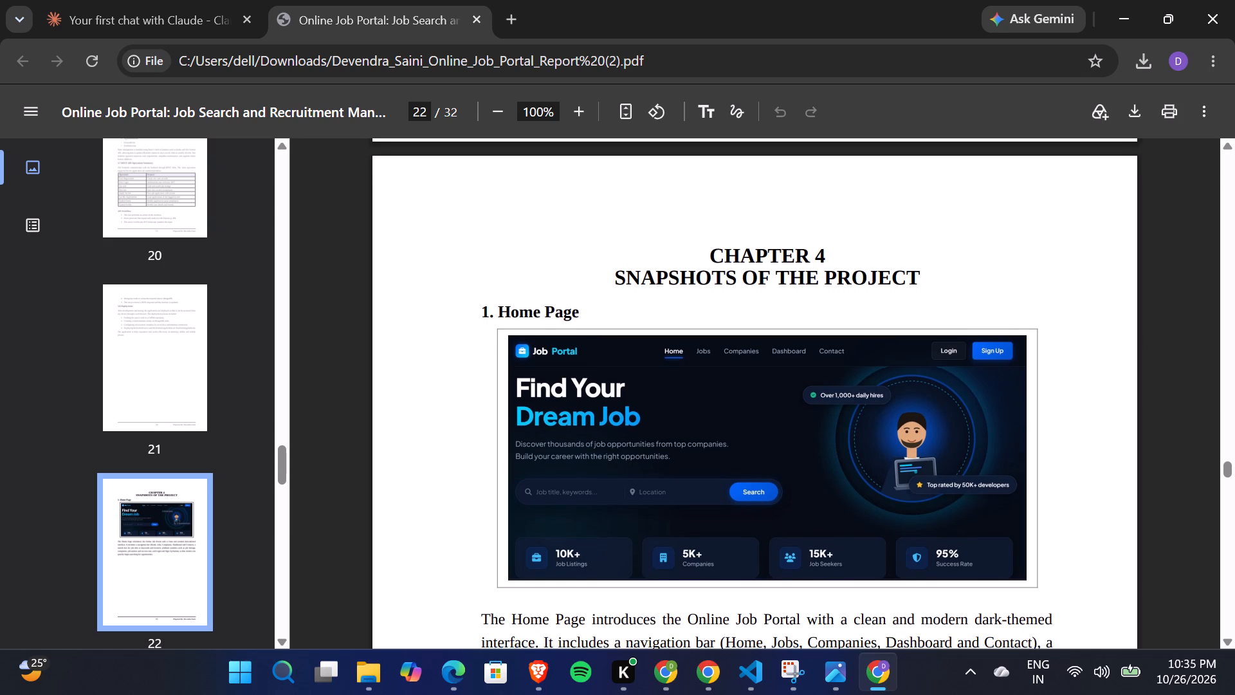
{"action": "scroll", "coordinate": [606, 413], "scroll_direction": "down", "scroll_amount": 4}
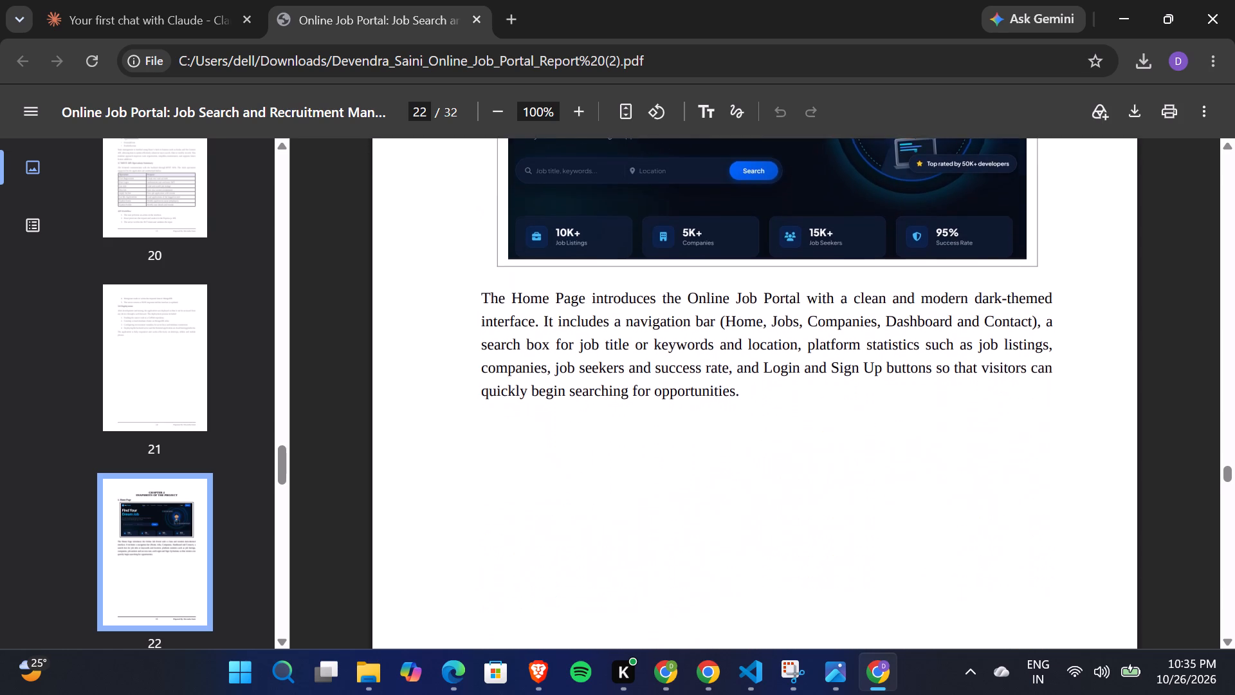
{"action": "scroll", "coordinate": [606, 413], "scroll_direction": "down", "scroll_amount": 4}
{"action": "scroll", "coordinate": [606, 413], "scroll_direction": "up", "scroll_amount": 2}
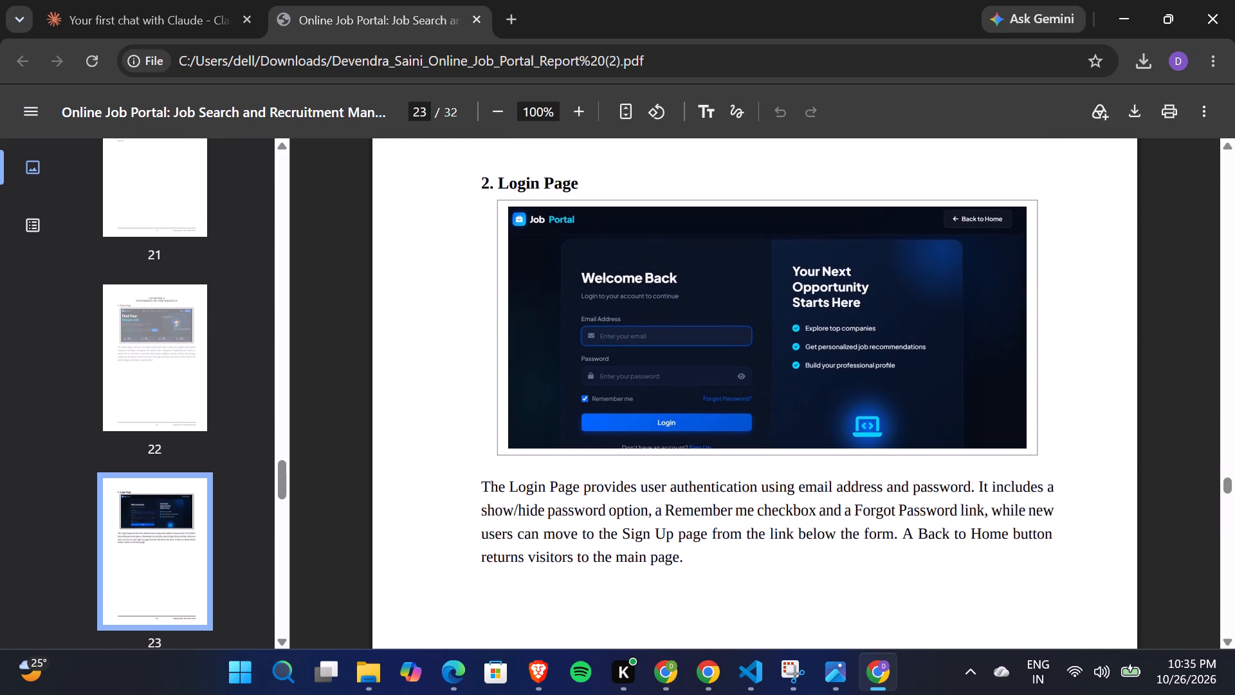
{"action": "scroll", "coordinate": [606, 413], "scroll_direction": "up", "scroll_amount": 1}
{"action": "scroll", "coordinate": [606, 413], "scroll_direction": "down", "scroll_amount": 3}
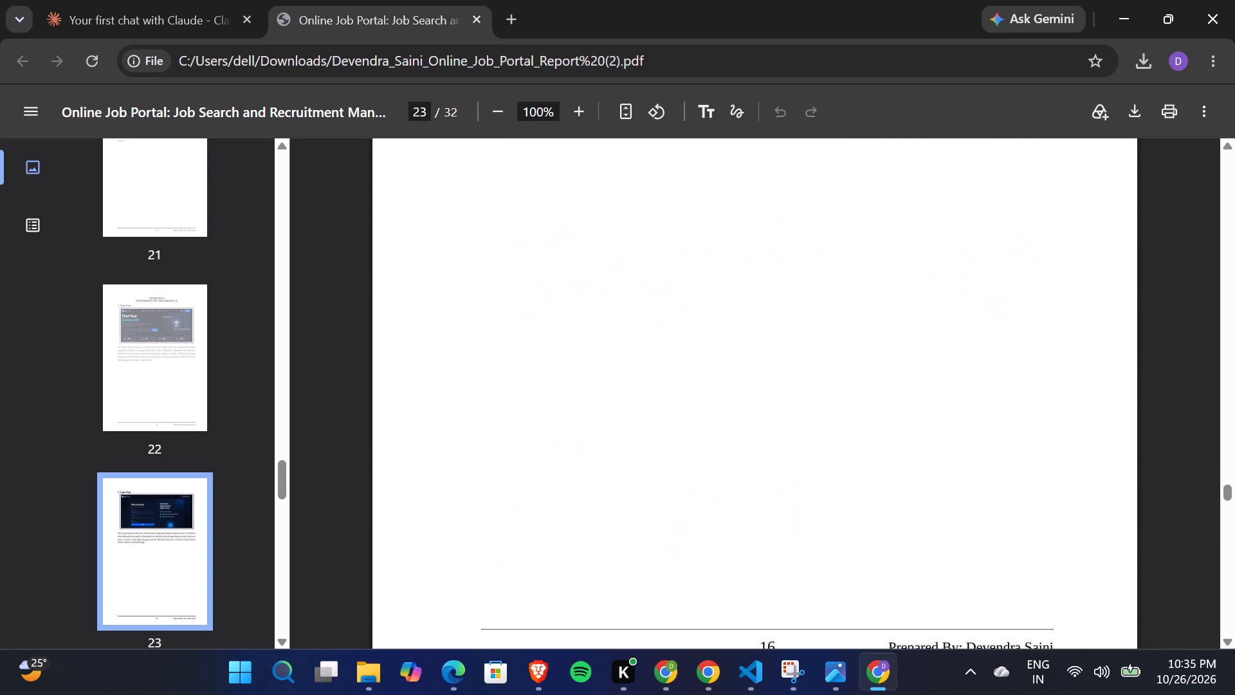
Inspect the Job Listings Page and Companies Page snapshots in Chapter 4 together with their descriptions.
{"action": "scroll", "coordinate": [606, 413], "scroll_direction": "down", "scroll_amount": 2}
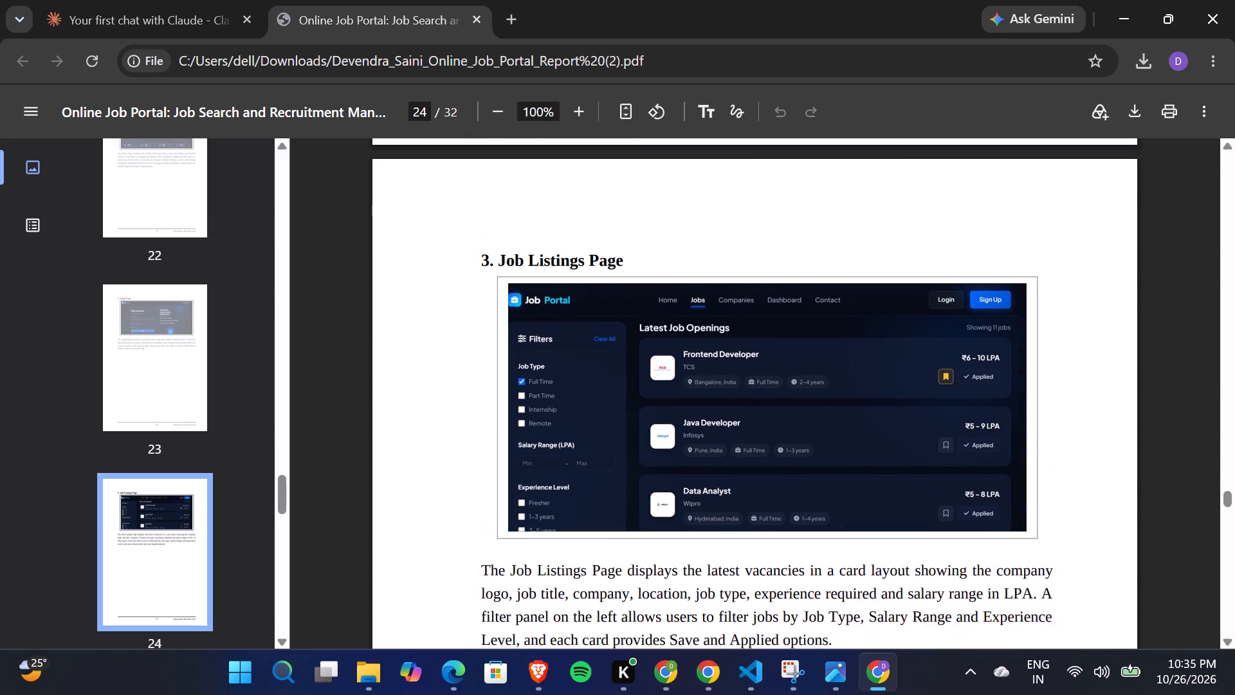
{"action": "scroll", "coordinate": [606, 413], "scroll_direction": "down", "scroll_amount": 1}
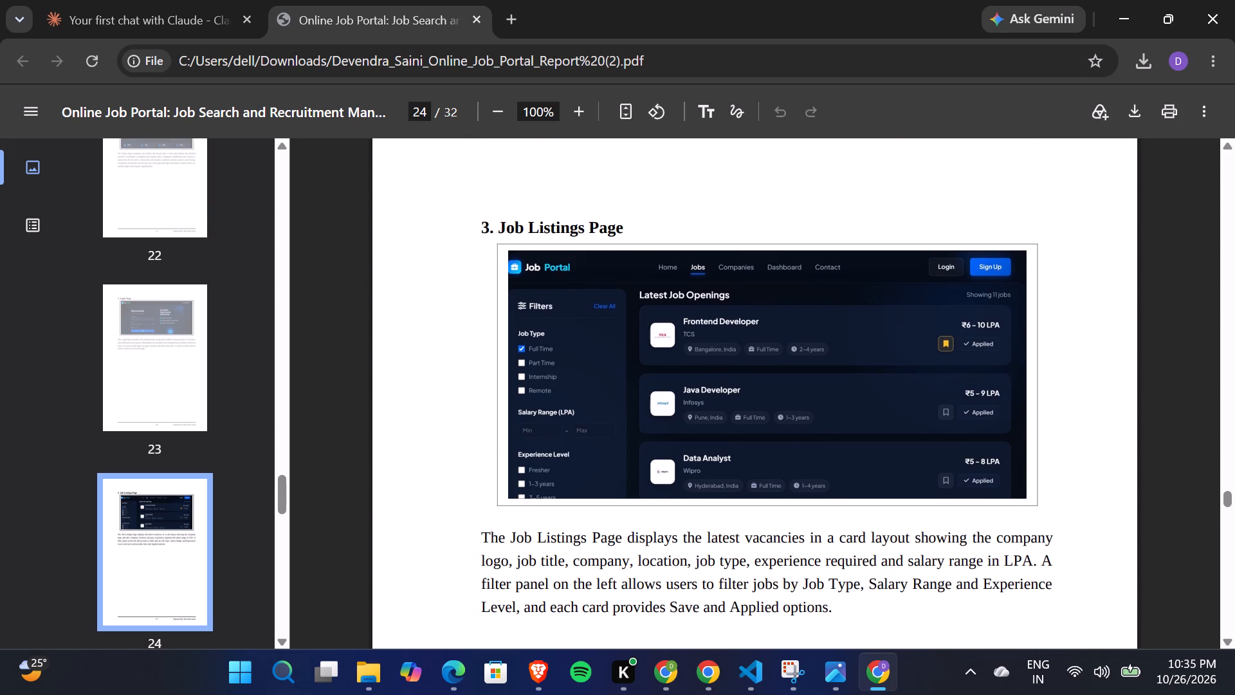
{"action": "scroll", "coordinate": [606, 413], "scroll_direction": "down", "scroll_amount": 6}
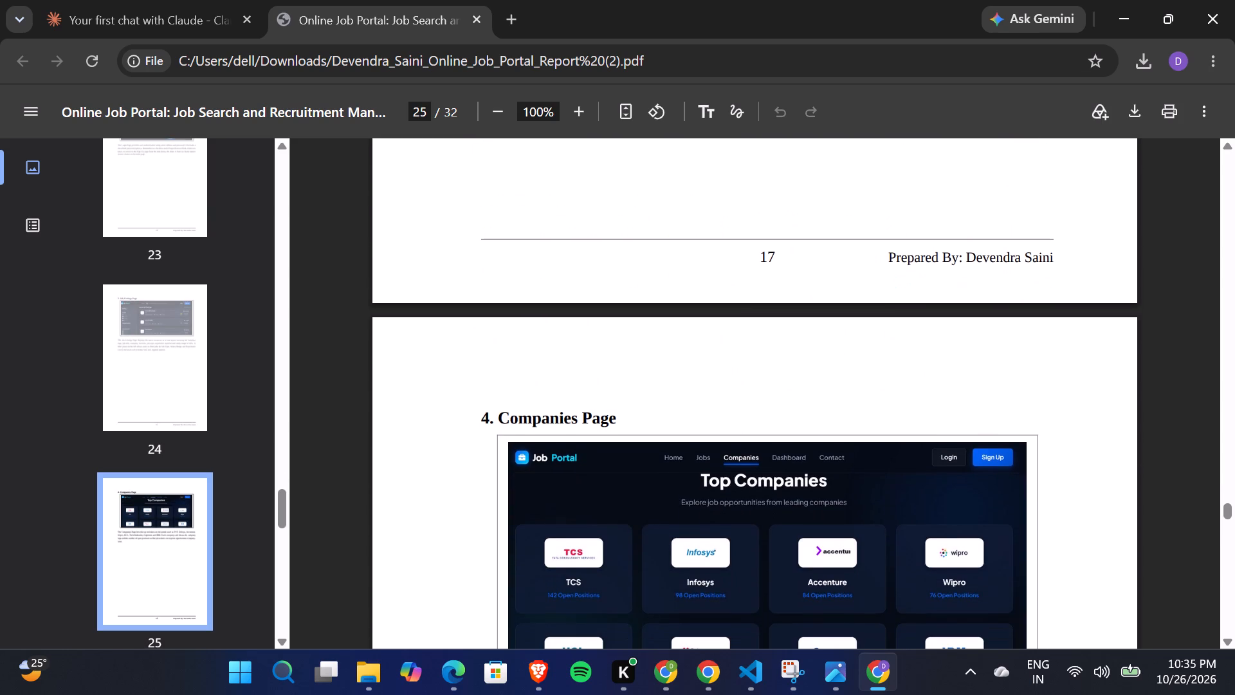
{"action": "scroll", "coordinate": [606, 413], "scroll_direction": "down", "scroll_amount": 5}
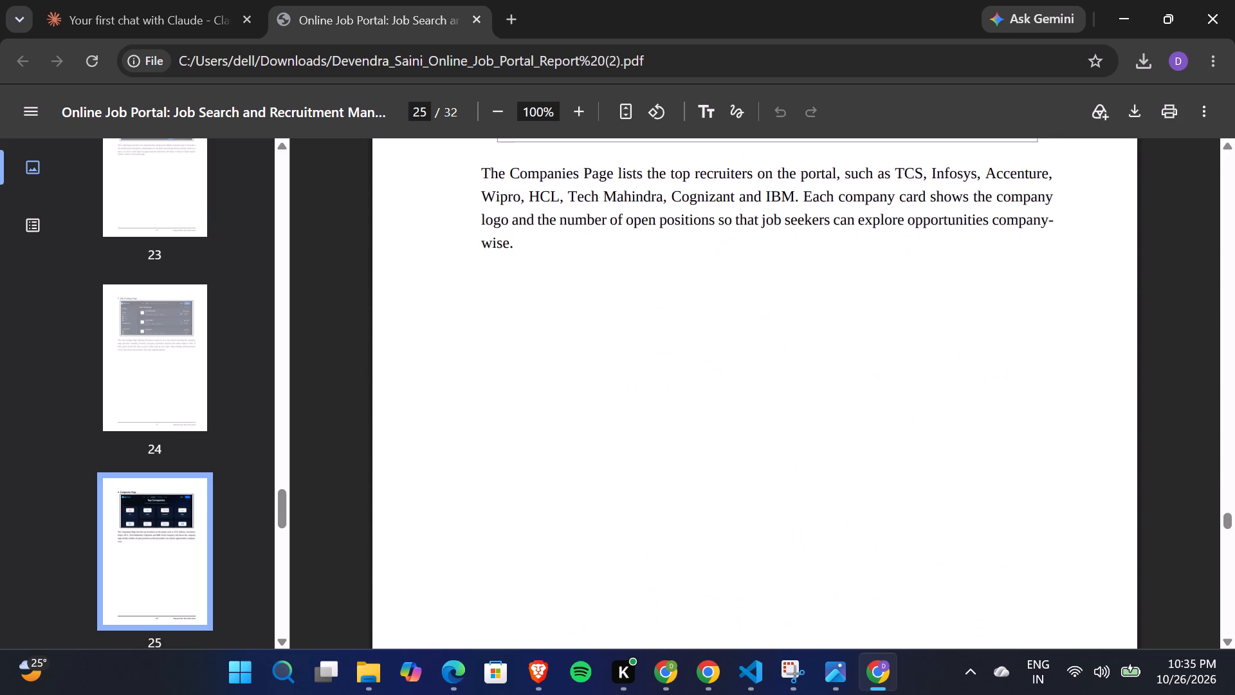
Inspect the Job Seeker Dashboard and Profile Page snapshots in Chapter 4 together with their descriptions.
{"action": "scroll", "coordinate": [606, 413], "scroll_direction": "down", "scroll_amount": 4}
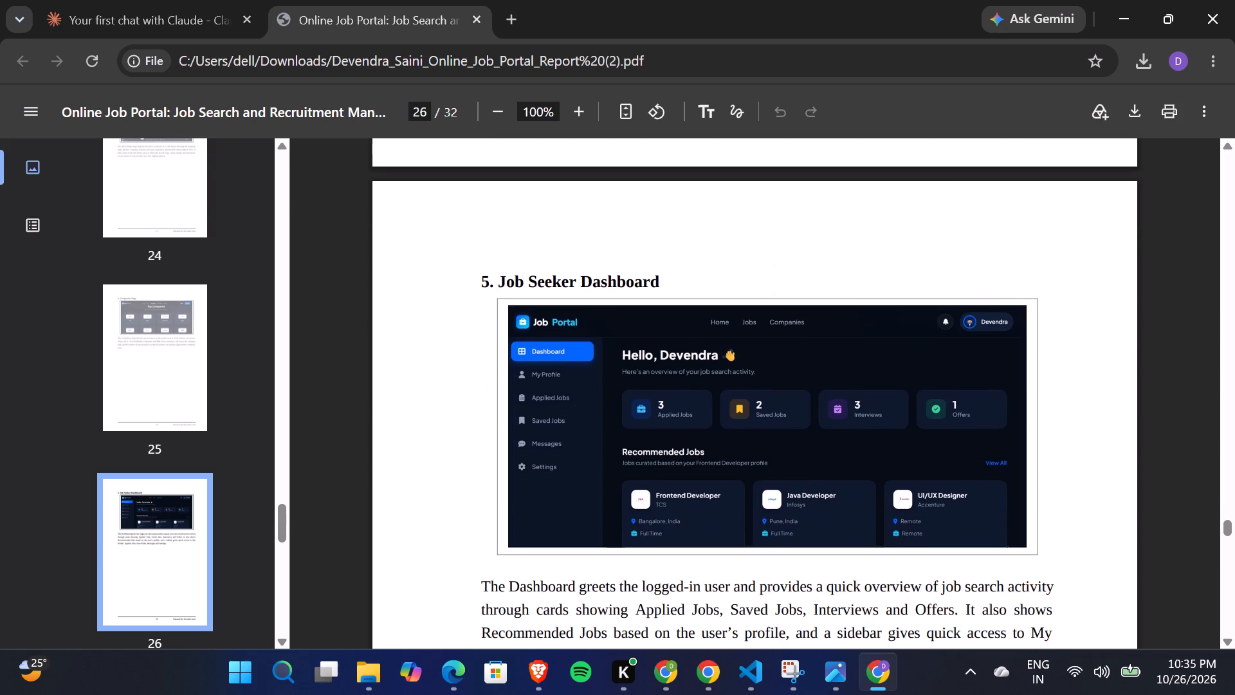
{"action": "scroll", "coordinate": [606, 413], "scroll_direction": "down", "scroll_amount": 6}
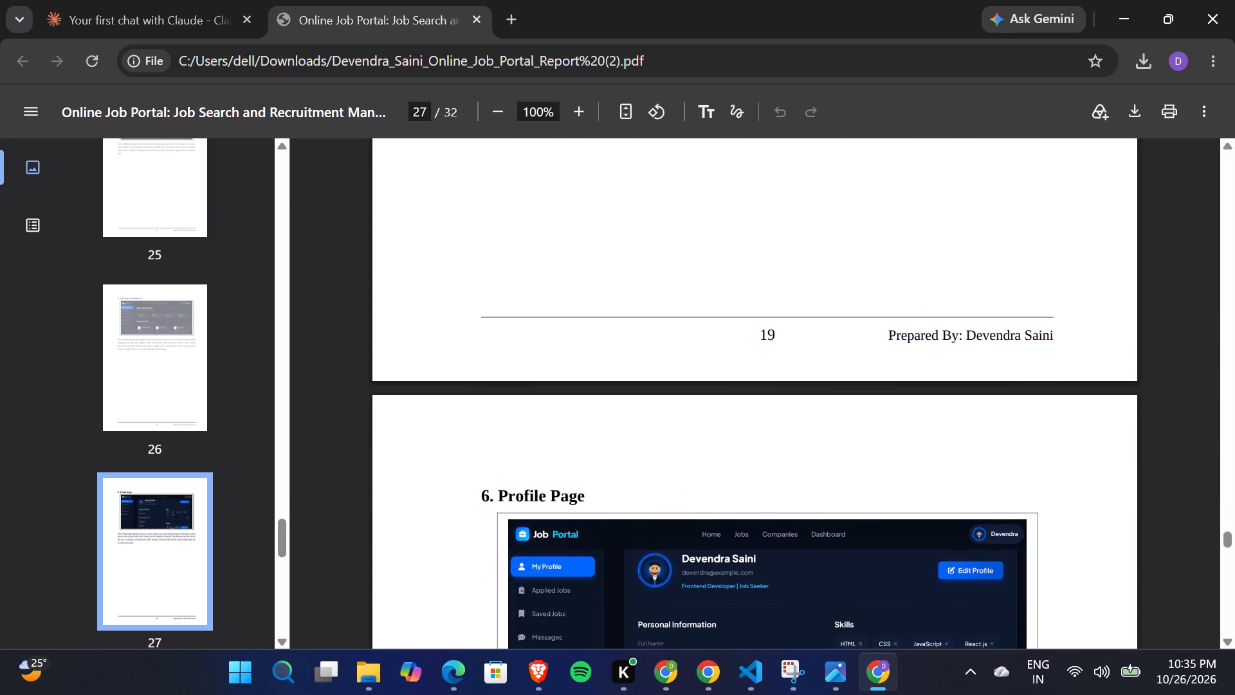
{"action": "scroll", "coordinate": [606, 413], "scroll_direction": "down", "scroll_amount": 3}
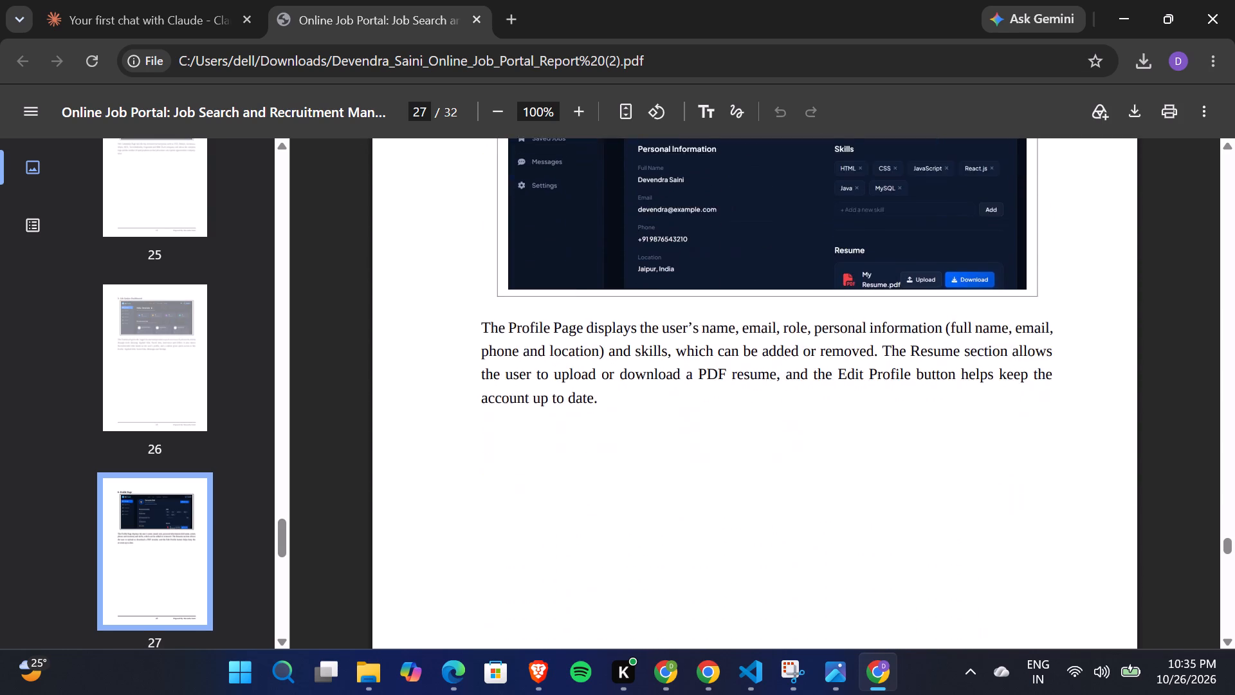
{"action": "scroll", "coordinate": [606, 413], "scroll_direction": "down", "scroll_amount": 2}
{"action": "scroll", "coordinate": [606, 413], "scroll_direction": "up", "scroll_amount": 1}
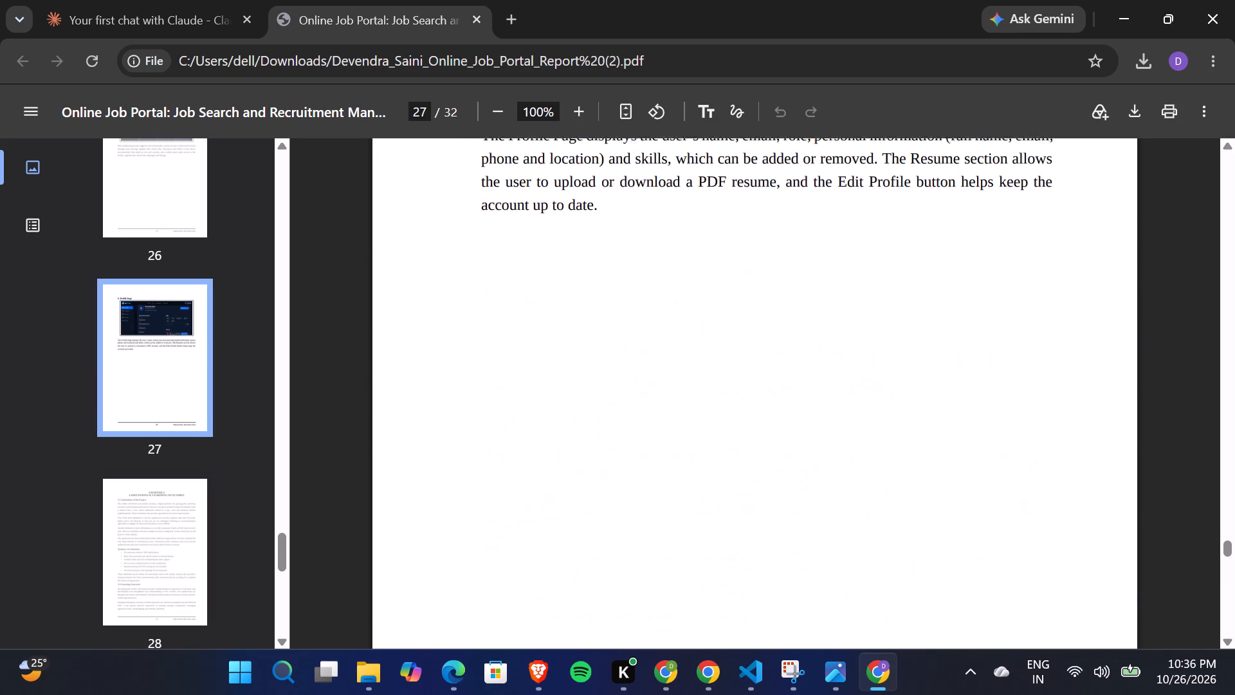
Skim the closing chapters, covering limitations and learning outcomes, enhancements to the portal, and the numbered reference list on the last page.
{"action": "scroll", "coordinate": [606, 413], "scroll_direction": "down", "scroll_amount": 8}
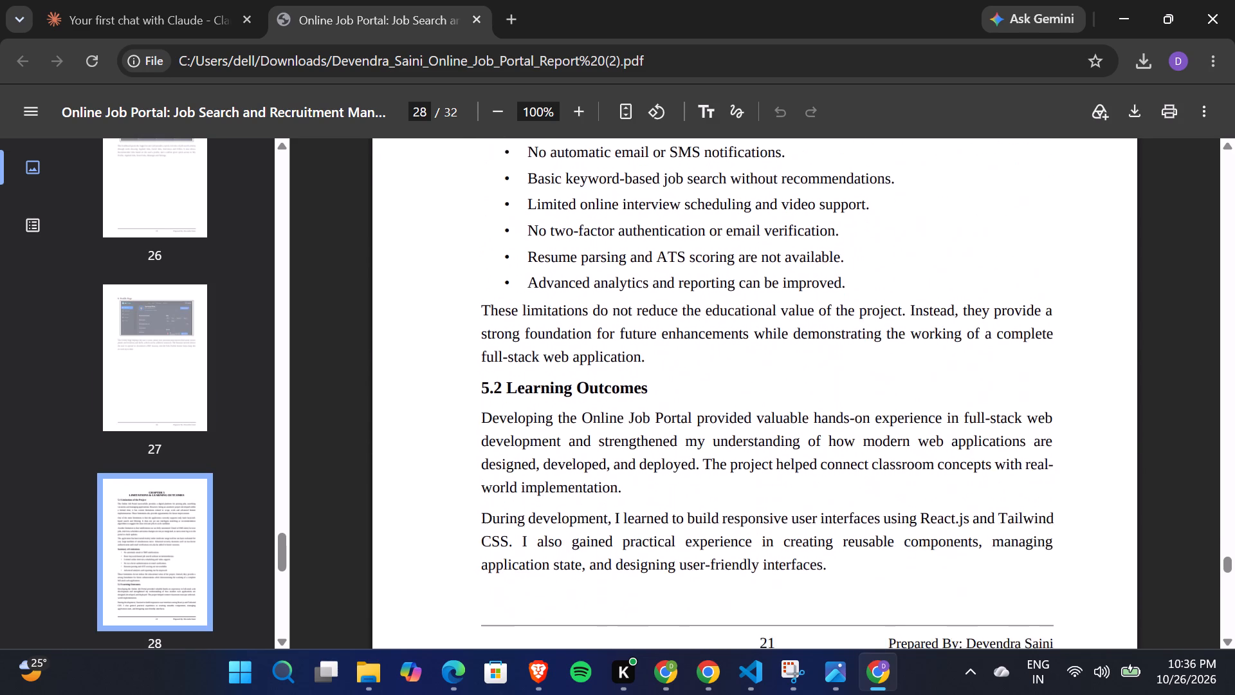
{"action": "scroll", "coordinate": [606, 413], "scroll_direction": "down", "scroll_amount": 11}
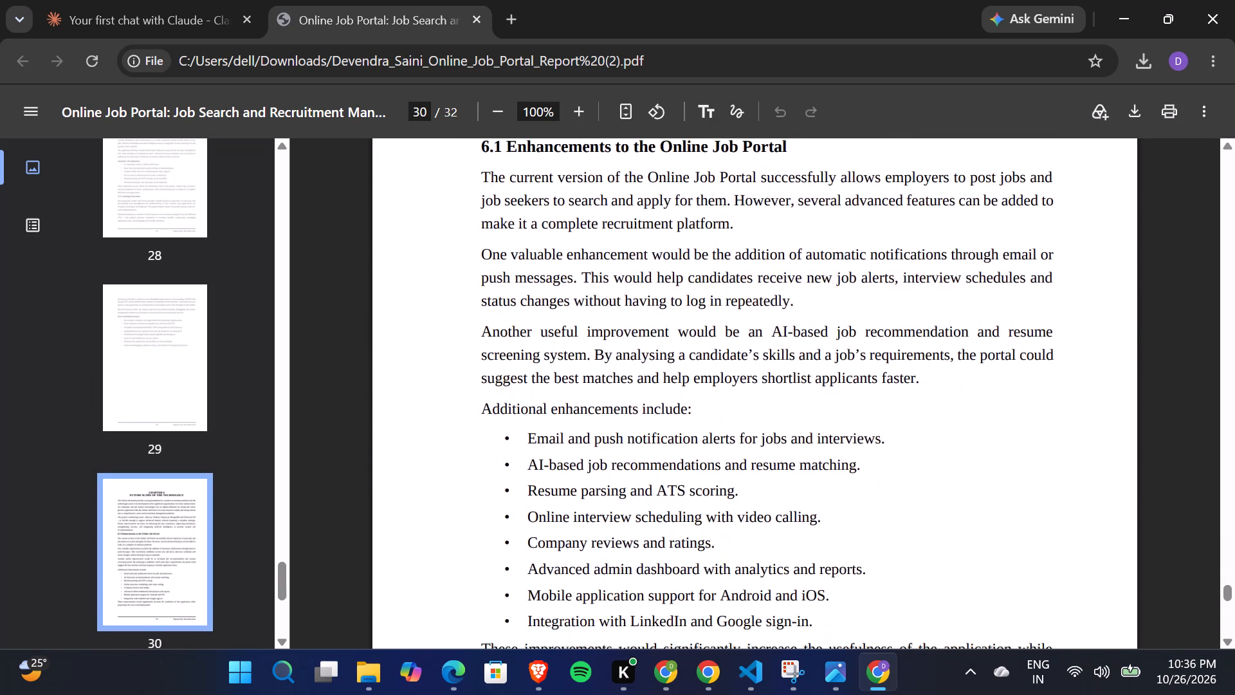
{"action": "scroll", "coordinate": [606, 413], "scroll_direction": "down", "scroll_amount": 13}
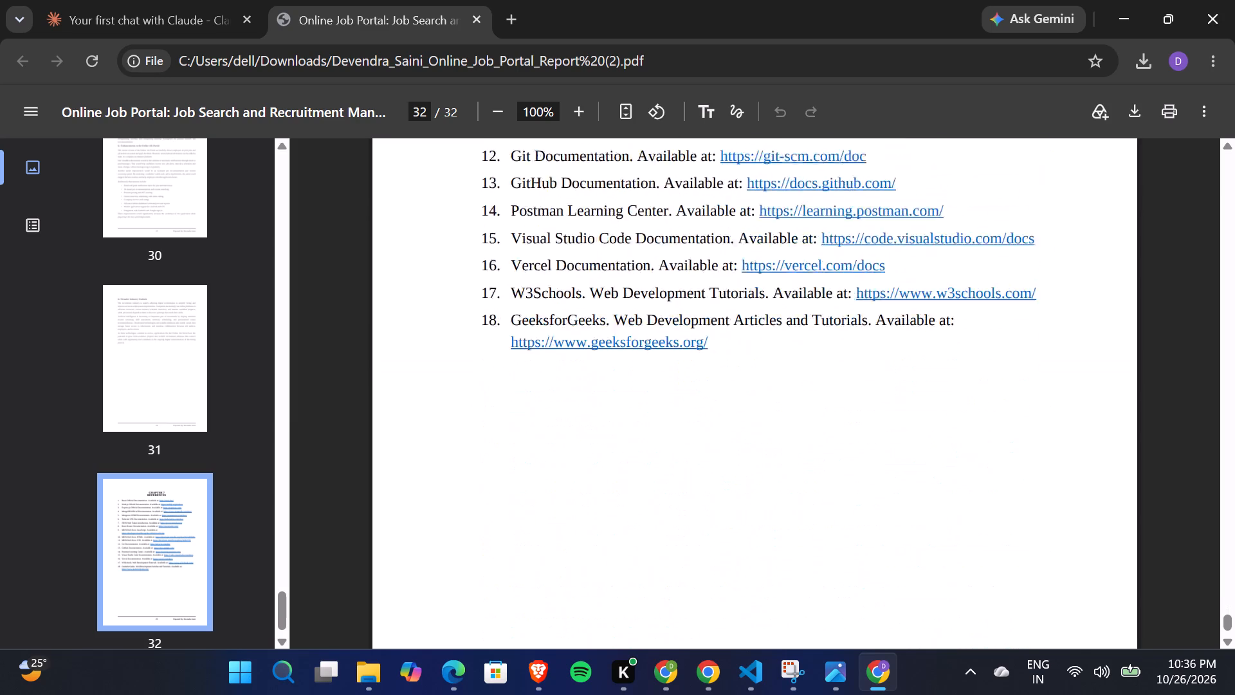
{"action": "scroll", "coordinate": [606, 413], "scroll_direction": "down", "scroll_amount": 4}
Go back through the whole report to its cover page, glancing over the pages on the way.
{"action": "scroll", "coordinate": [606, 413], "scroll_direction": "up", "scroll_amount": 19}
{"action": "scroll", "coordinate": [606, 413], "scroll_direction": "up", "scroll_amount": 8}
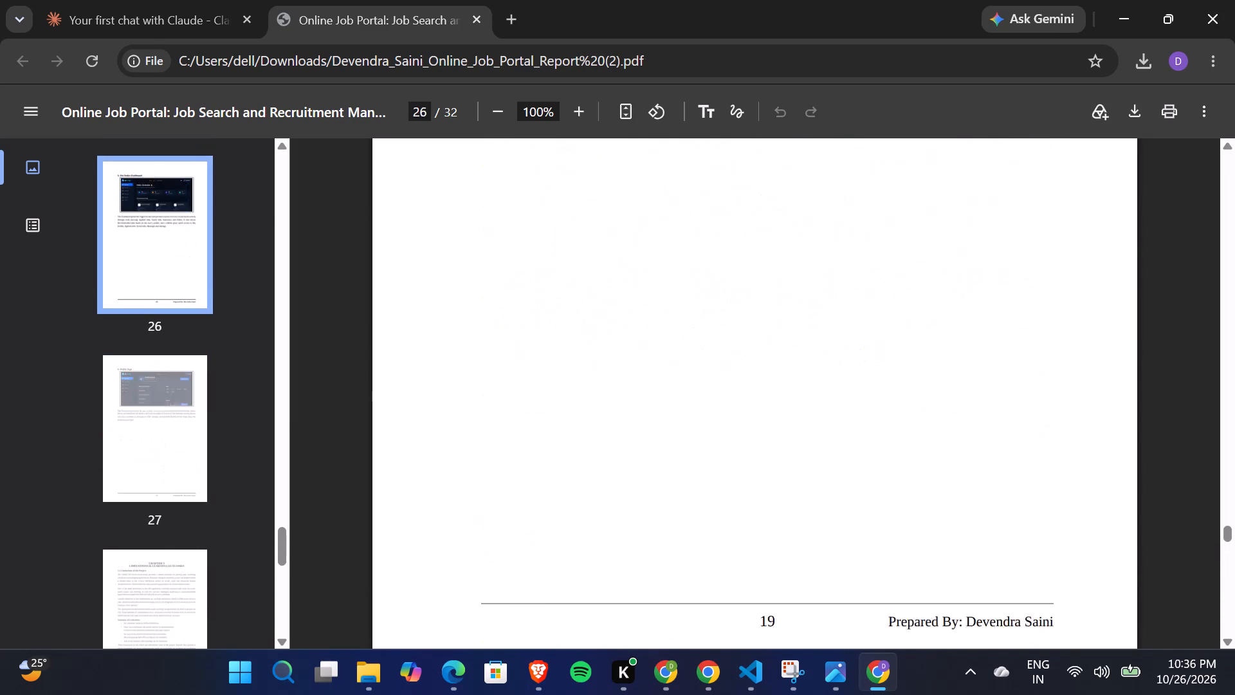
{"action": "scroll", "coordinate": [606, 413], "scroll_direction": "up", "scroll_amount": 15}
{"action": "scroll", "coordinate": [606, 413], "scroll_direction": "up", "scroll_amount": 18}
{"action": "scroll", "coordinate": [606, 413], "scroll_direction": "up", "scroll_amount": 18}
{"action": "scroll", "coordinate": [606, 413], "scroll_direction": "up", "scroll_amount": 4}
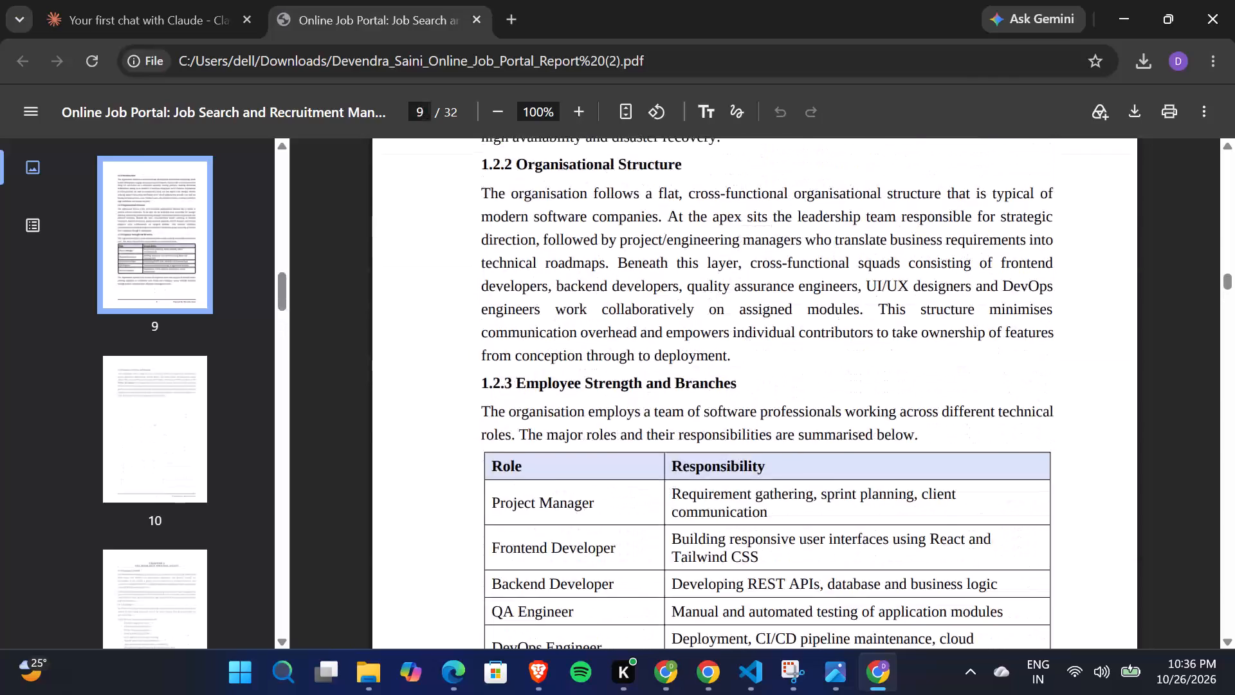
{"action": "scroll", "coordinate": [606, 413], "scroll_direction": "up", "scroll_amount": 6}
{"action": "scroll", "coordinate": [606, 413], "scroll_direction": "up", "scroll_amount": 15}
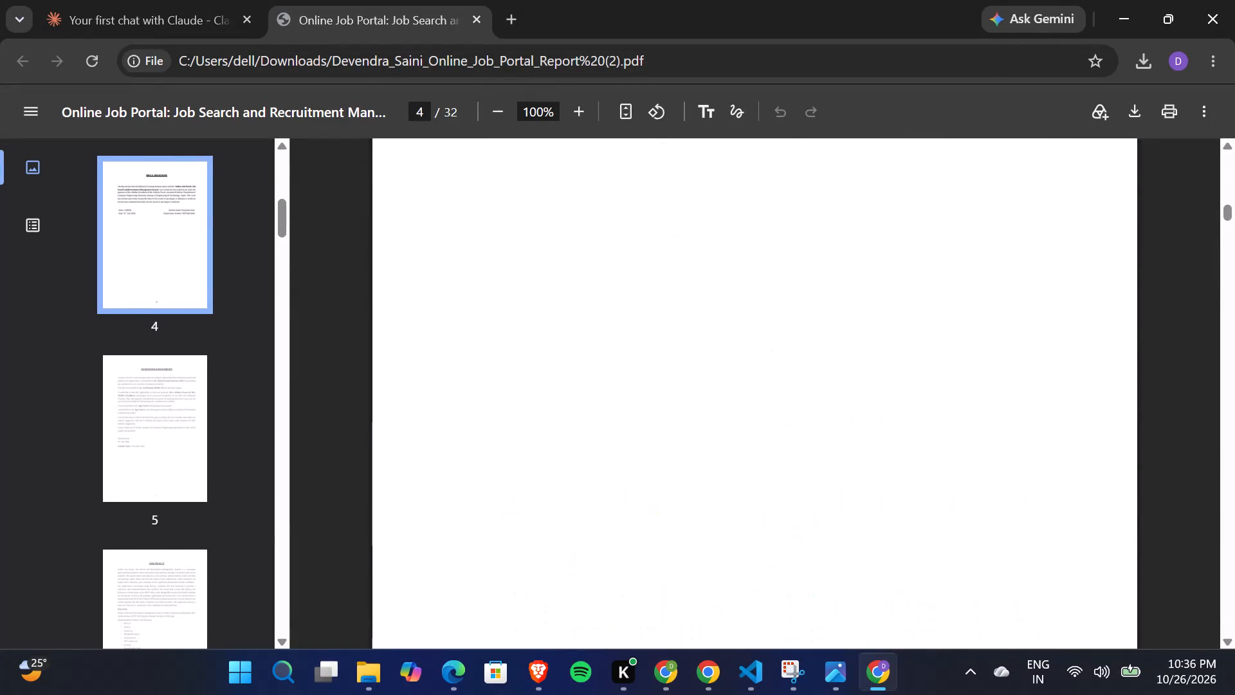
{"action": "scroll", "coordinate": [606, 413], "scroll_direction": "up", "scroll_amount": 12}
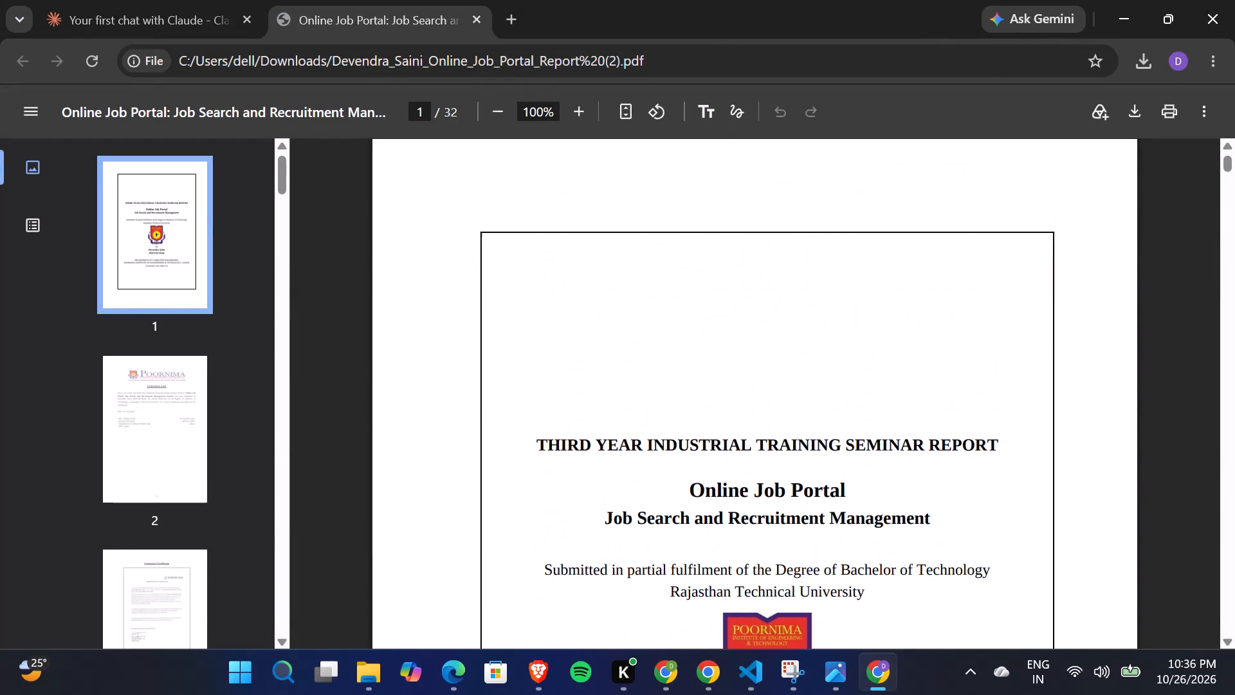
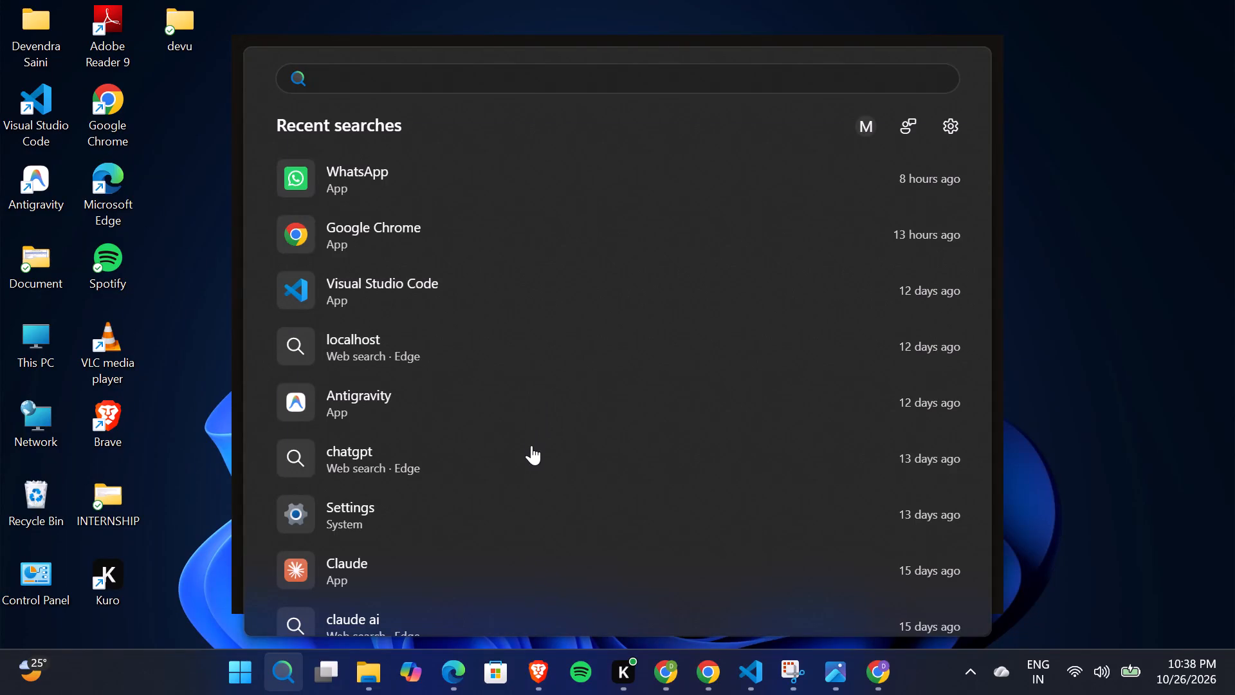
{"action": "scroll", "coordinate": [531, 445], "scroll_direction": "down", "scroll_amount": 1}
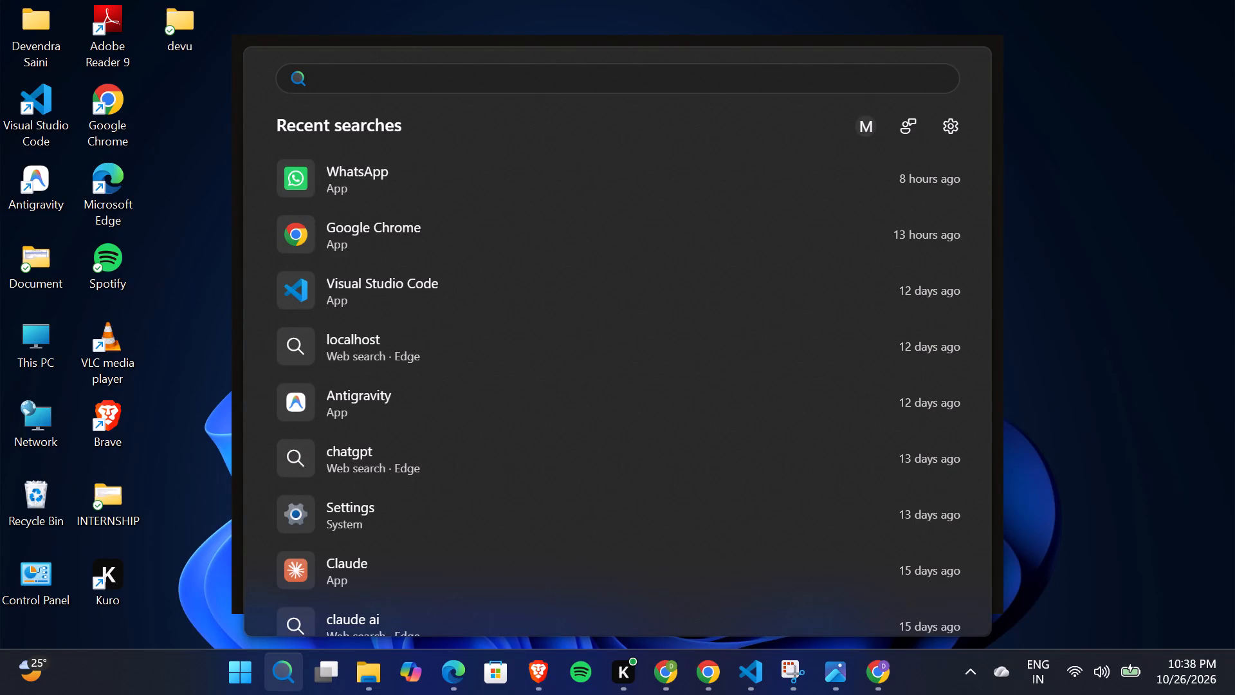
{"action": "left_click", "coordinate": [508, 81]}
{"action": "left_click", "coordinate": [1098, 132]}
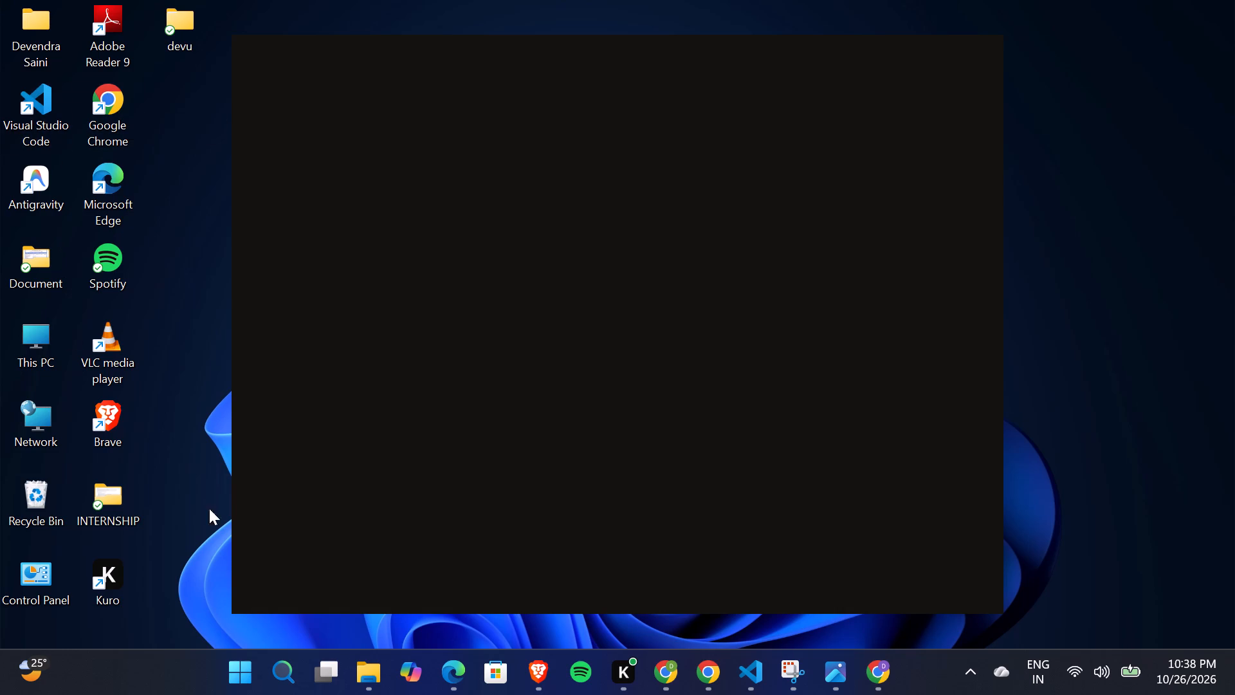
Switch to File Explorer and open the B.Tech IV semester grade sheet PDF from the "Earlier this month" group in Downloads.
{"action": "left_click", "coordinate": [368, 671]}
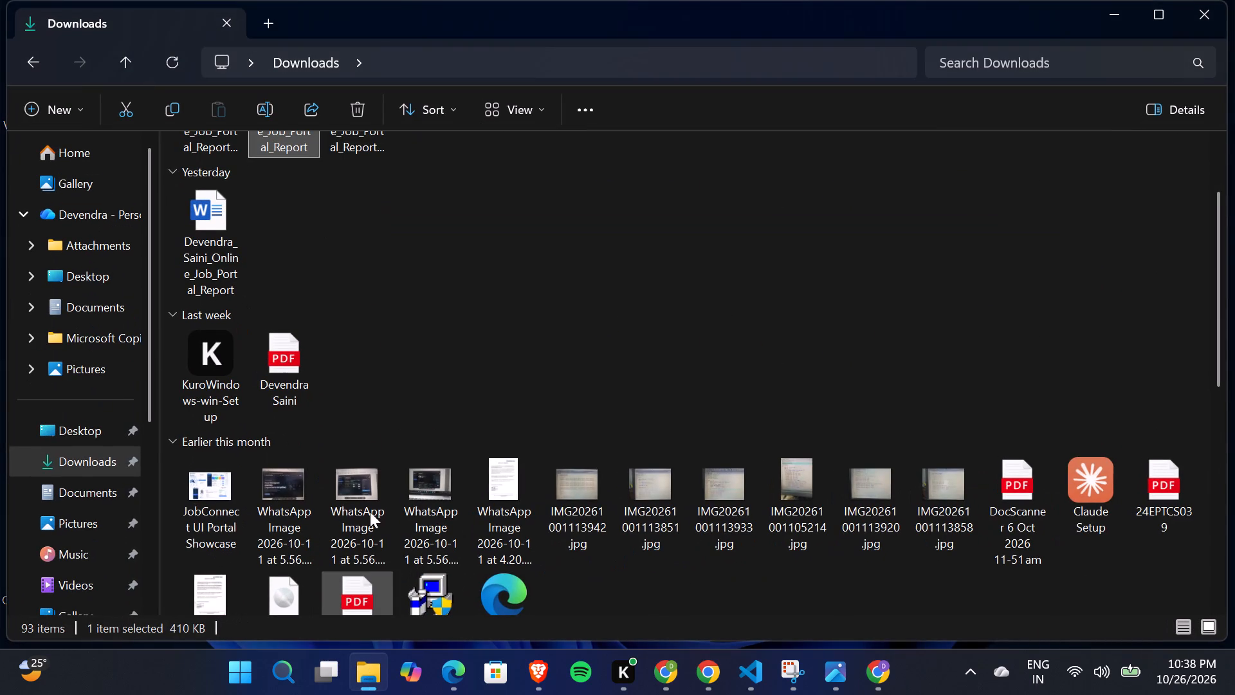
{"action": "scroll", "coordinate": [415, 414], "scroll_direction": "down", "scroll_amount": 2}
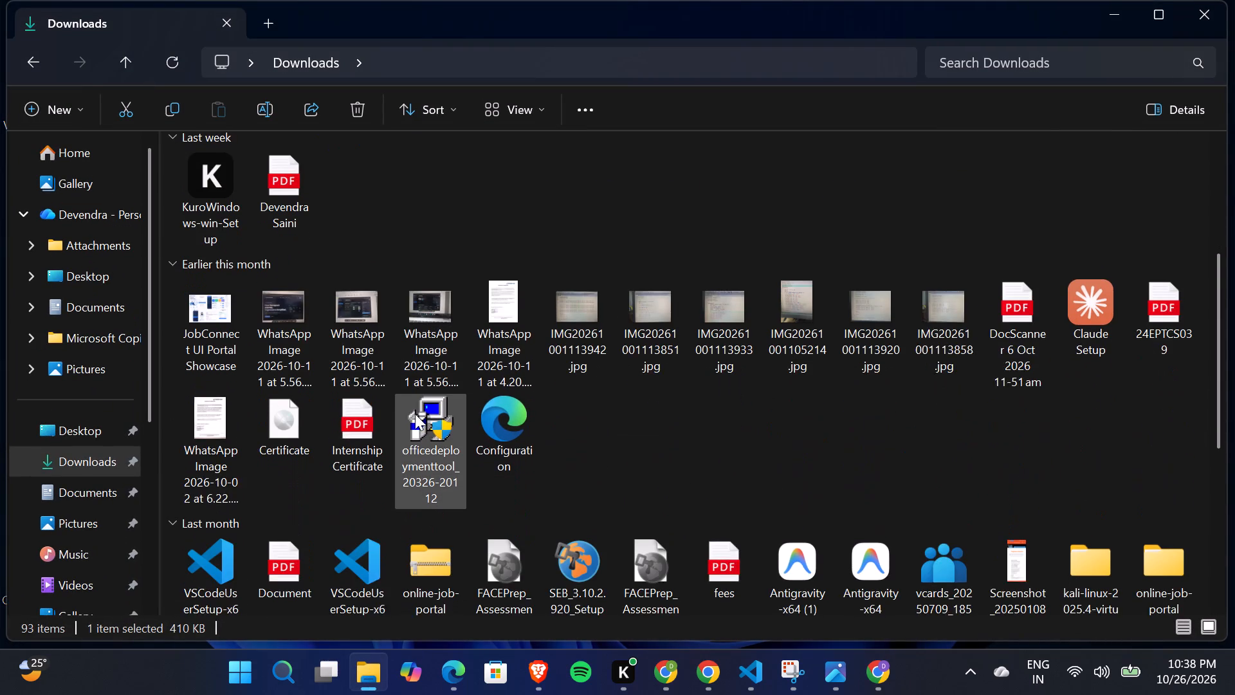
{"action": "scroll", "coordinate": [415, 414], "scroll_direction": "down", "scroll_amount": 2}
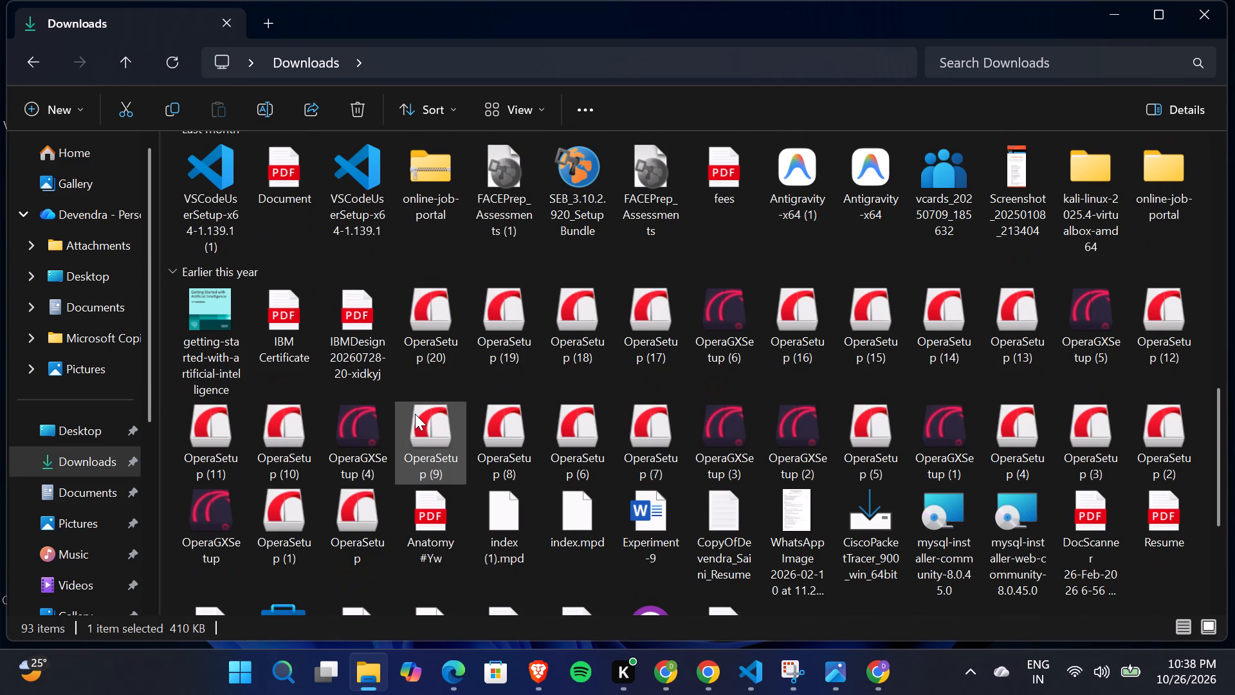
{"action": "scroll", "coordinate": [415, 414], "scroll_direction": "down", "scroll_amount": 2}
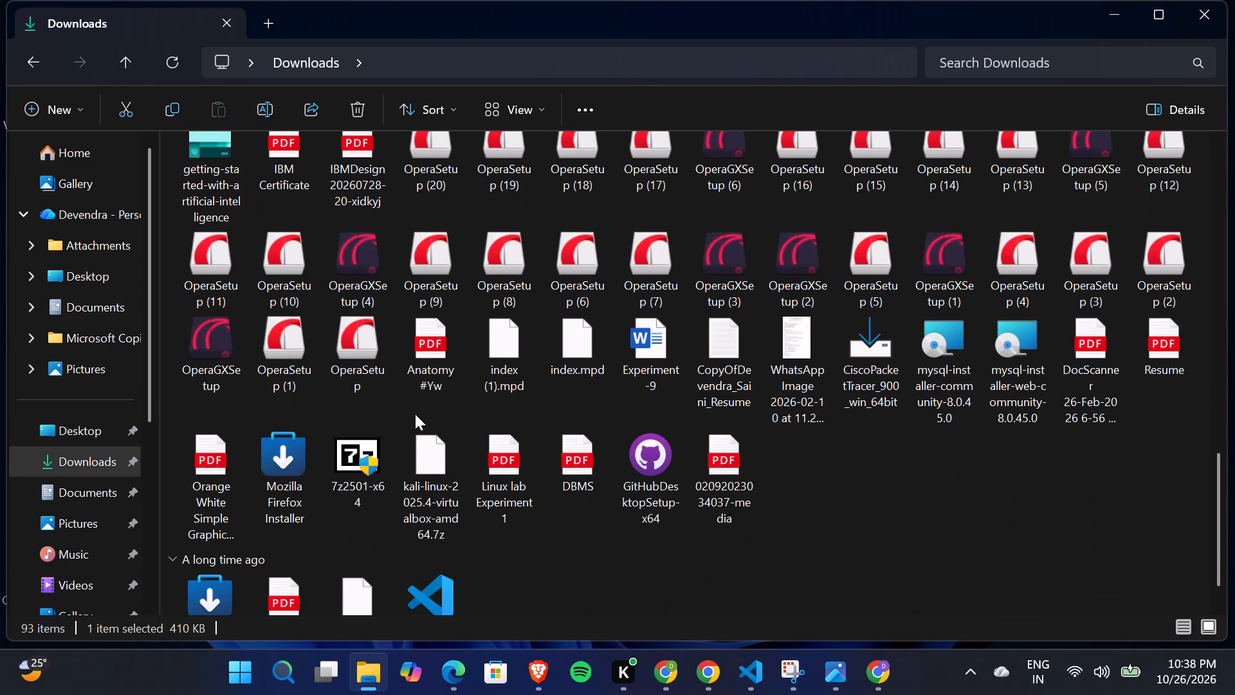
{"action": "scroll", "coordinate": [415, 414], "scroll_direction": "down", "scroll_amount": 4}
{"action": "scroll", "coordinate": [415, 414], "scroll_direction": "up", "scroll_amount": 8}
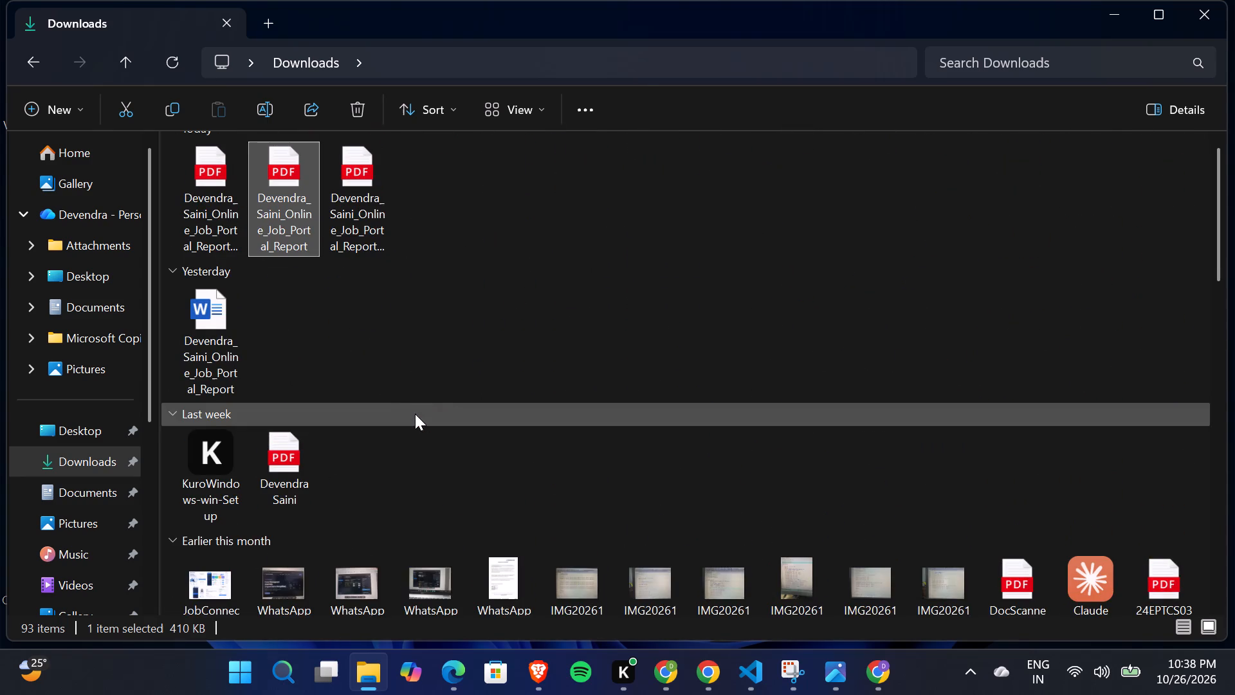
{"action": "scroll", "coordinate": [415, 414], "scroll_direction": "down", "scroll_amount": 3}
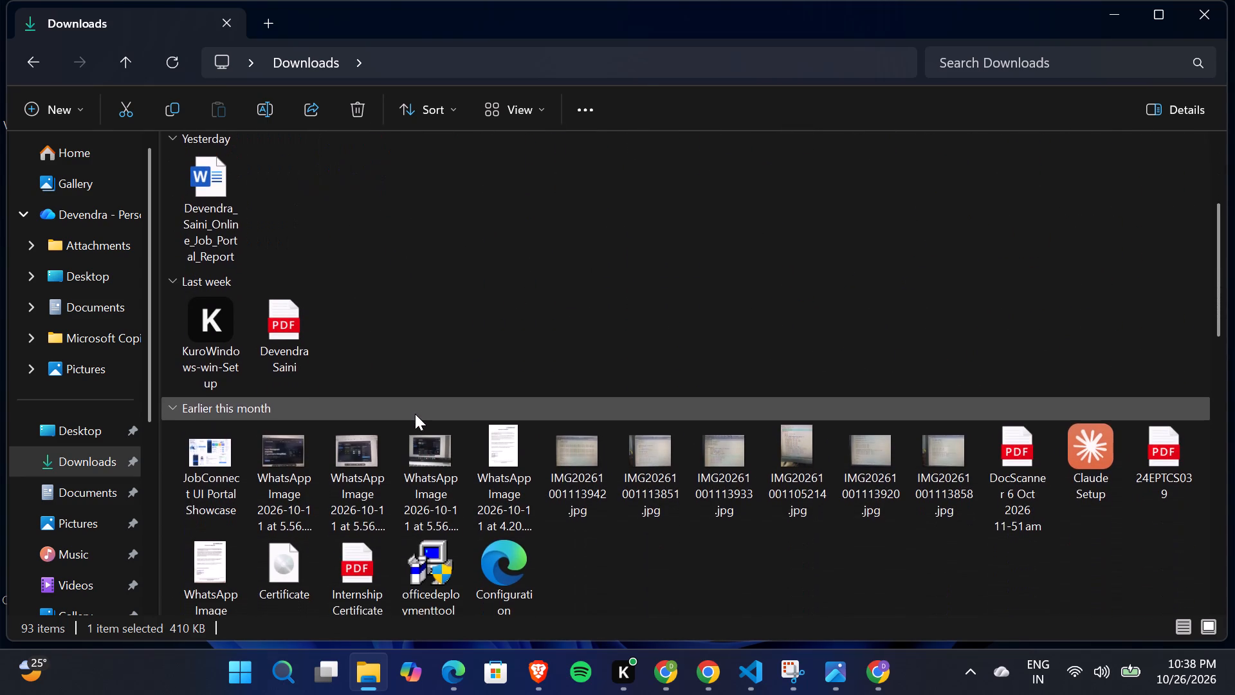
{"action": "scroll", "coordinate": [415, 414], "scroll_direction": "down", "scroll_amount": 1}
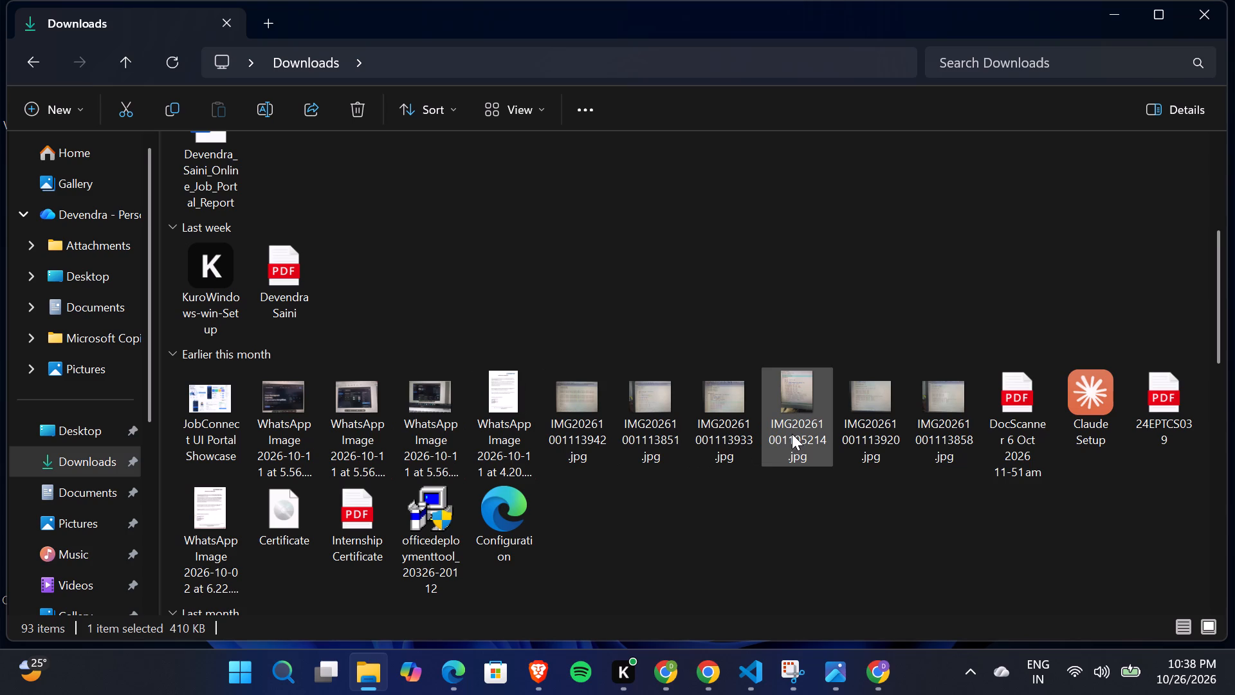
{"action": "double_click", "coordinate": [1159, 390]}
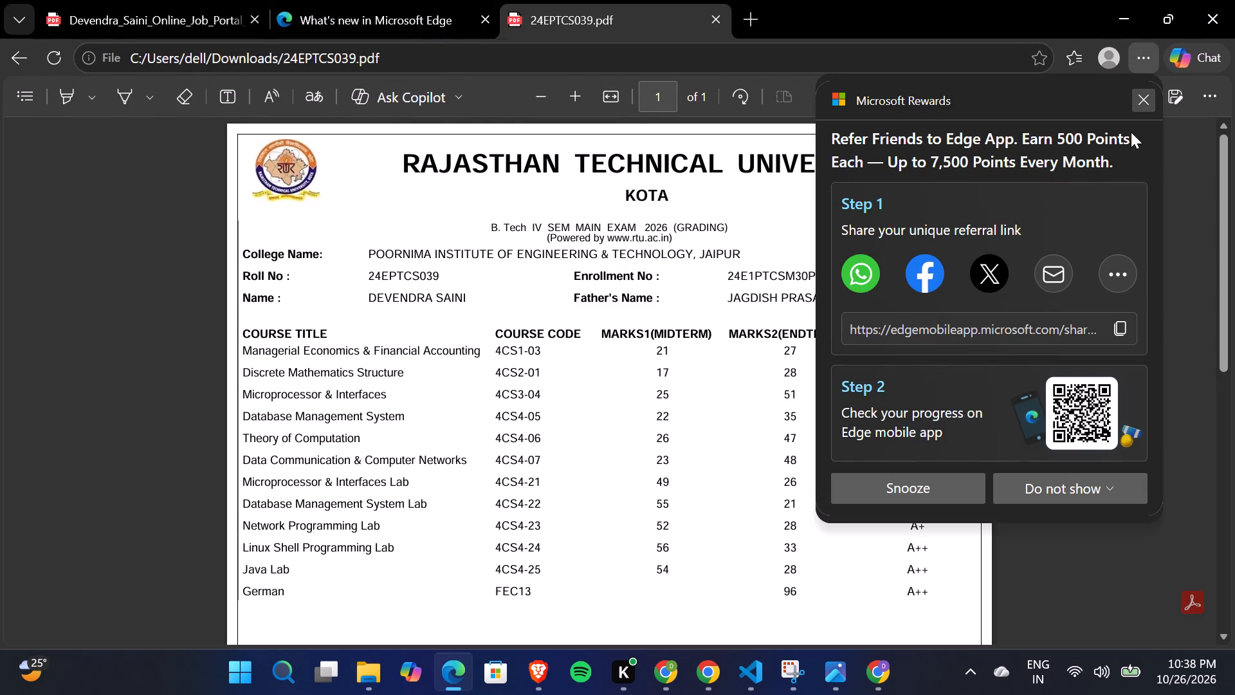
Close the exam grade sheet PDF and the browser update page to return to the Downloads folder.
{"action": "left_click", "coordinate": [1146, 102]}
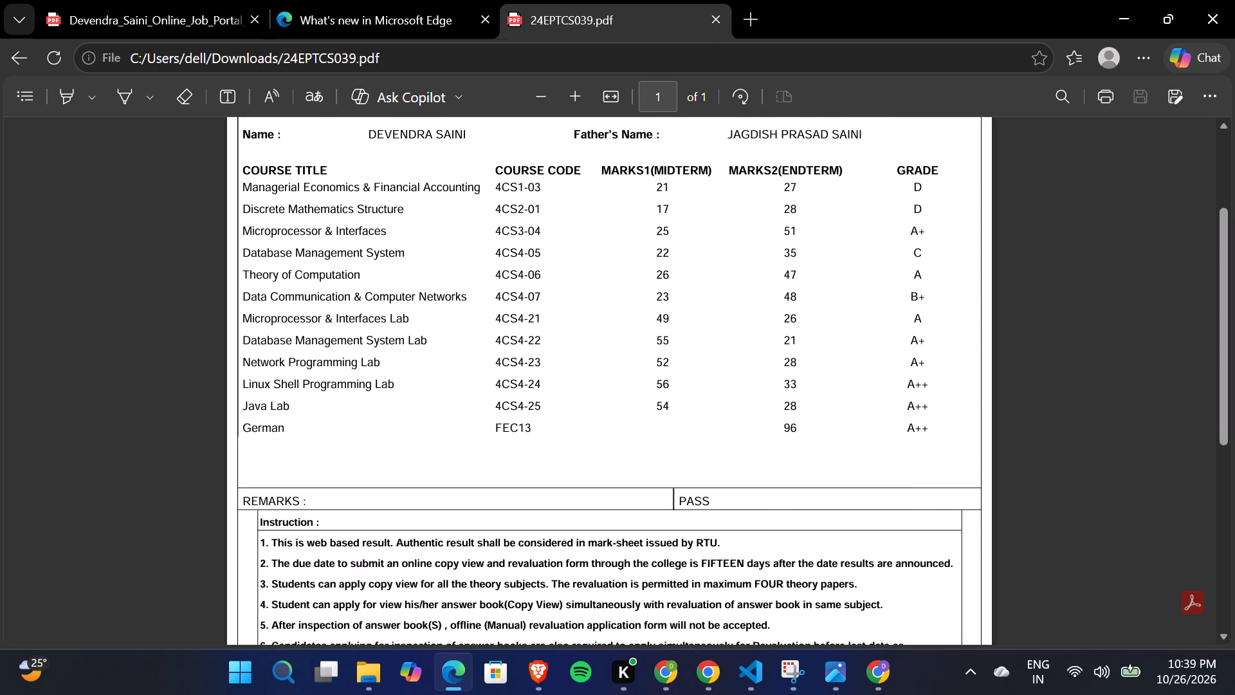
{"action": "left_click", "coordinate": [709, 13]}
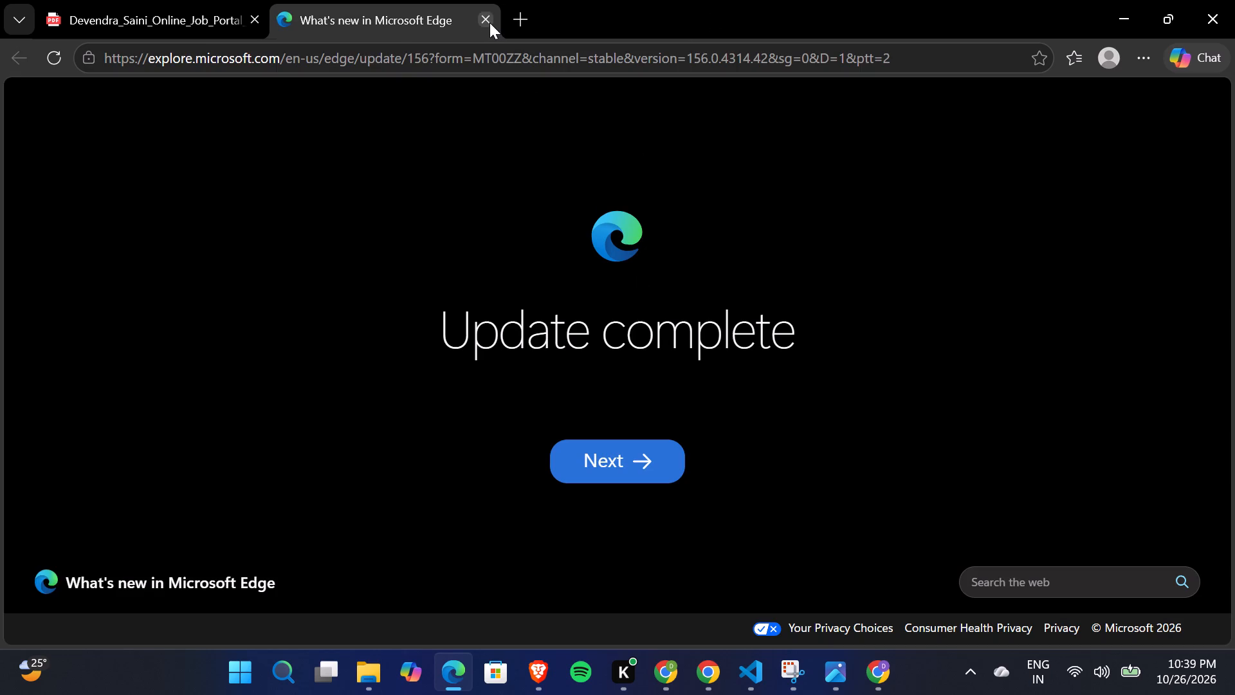
{"action": "left_click", "coordinate": [488, 21]}
{"action": "left_click", "coordinate": [1111, 15]}
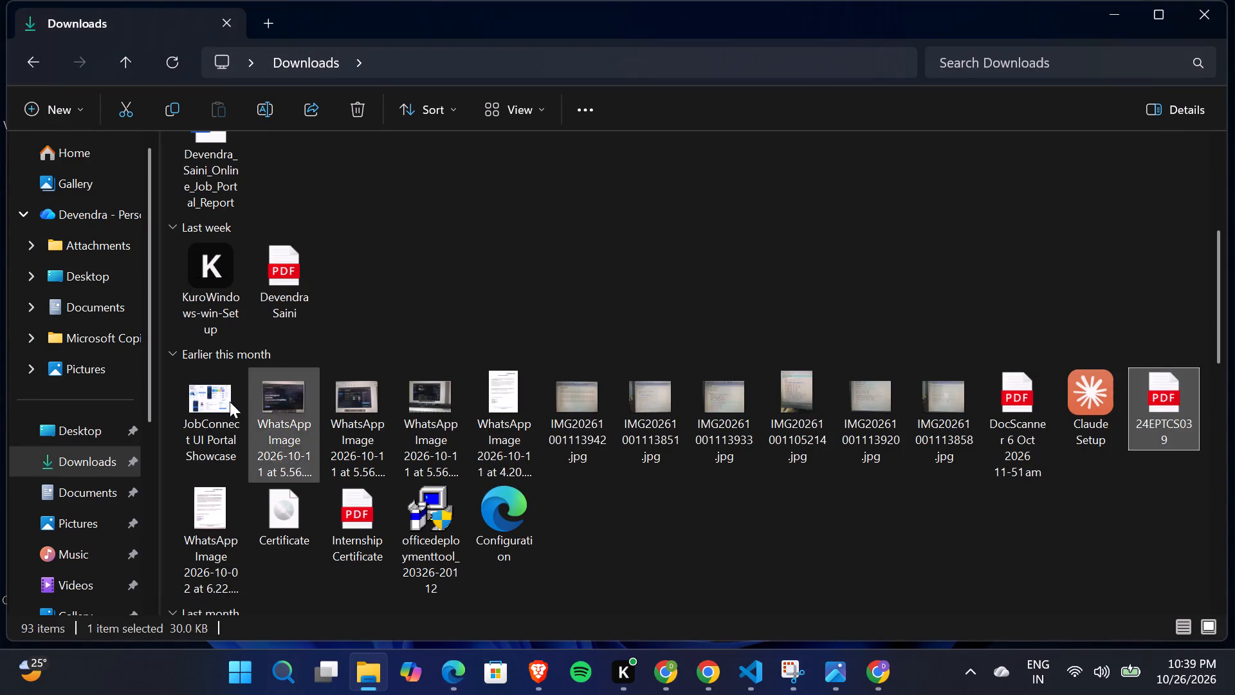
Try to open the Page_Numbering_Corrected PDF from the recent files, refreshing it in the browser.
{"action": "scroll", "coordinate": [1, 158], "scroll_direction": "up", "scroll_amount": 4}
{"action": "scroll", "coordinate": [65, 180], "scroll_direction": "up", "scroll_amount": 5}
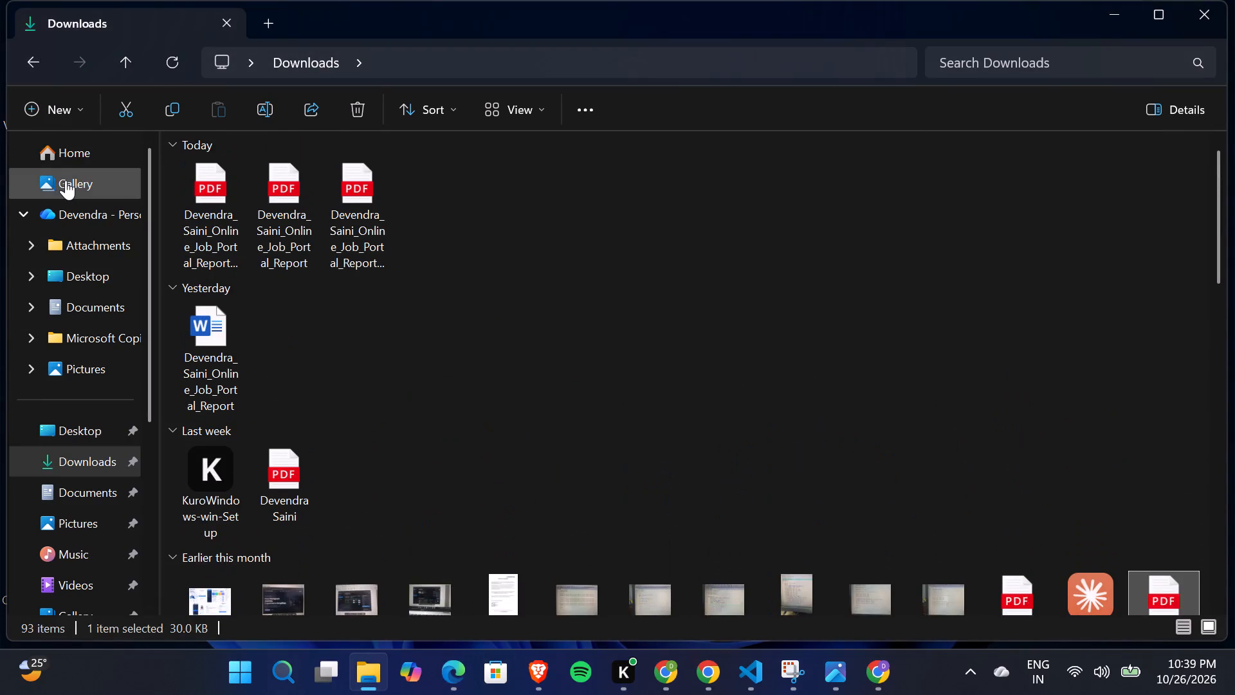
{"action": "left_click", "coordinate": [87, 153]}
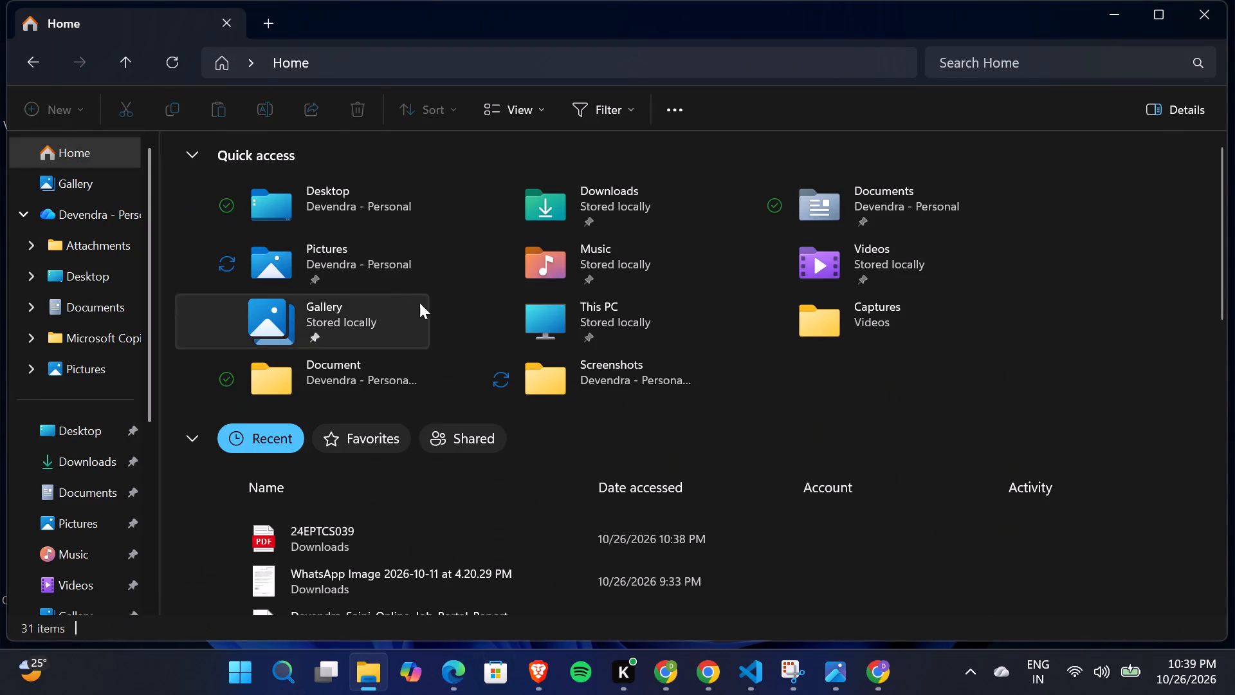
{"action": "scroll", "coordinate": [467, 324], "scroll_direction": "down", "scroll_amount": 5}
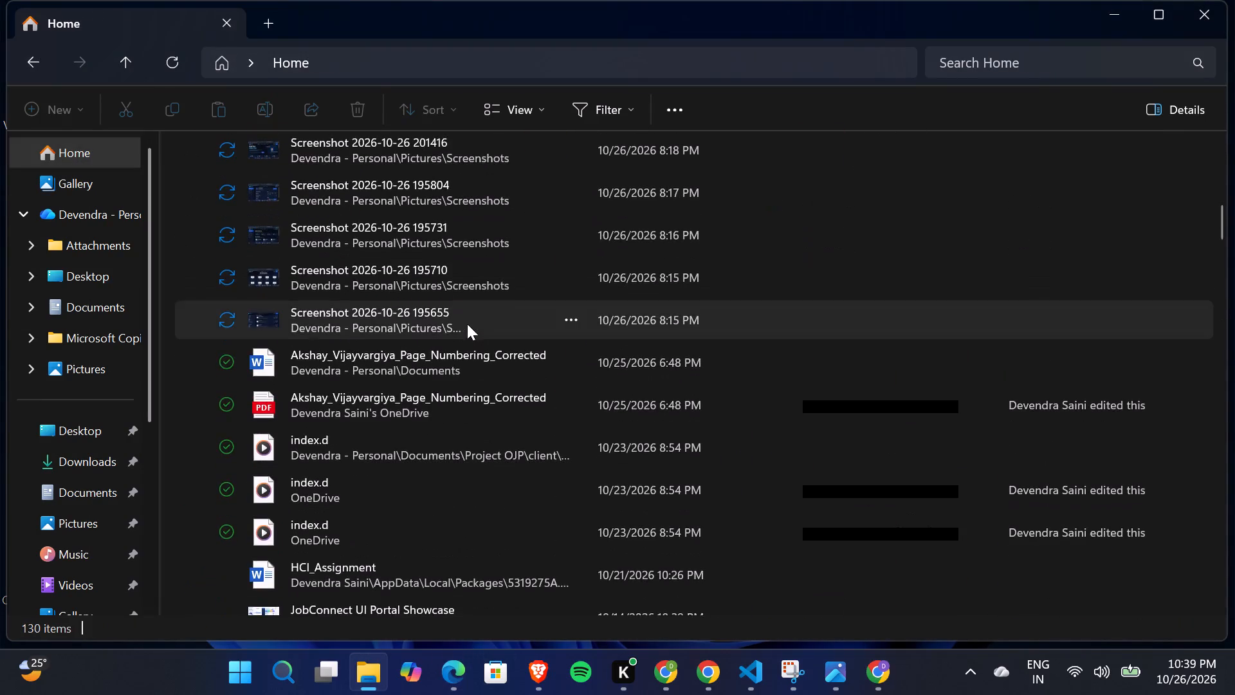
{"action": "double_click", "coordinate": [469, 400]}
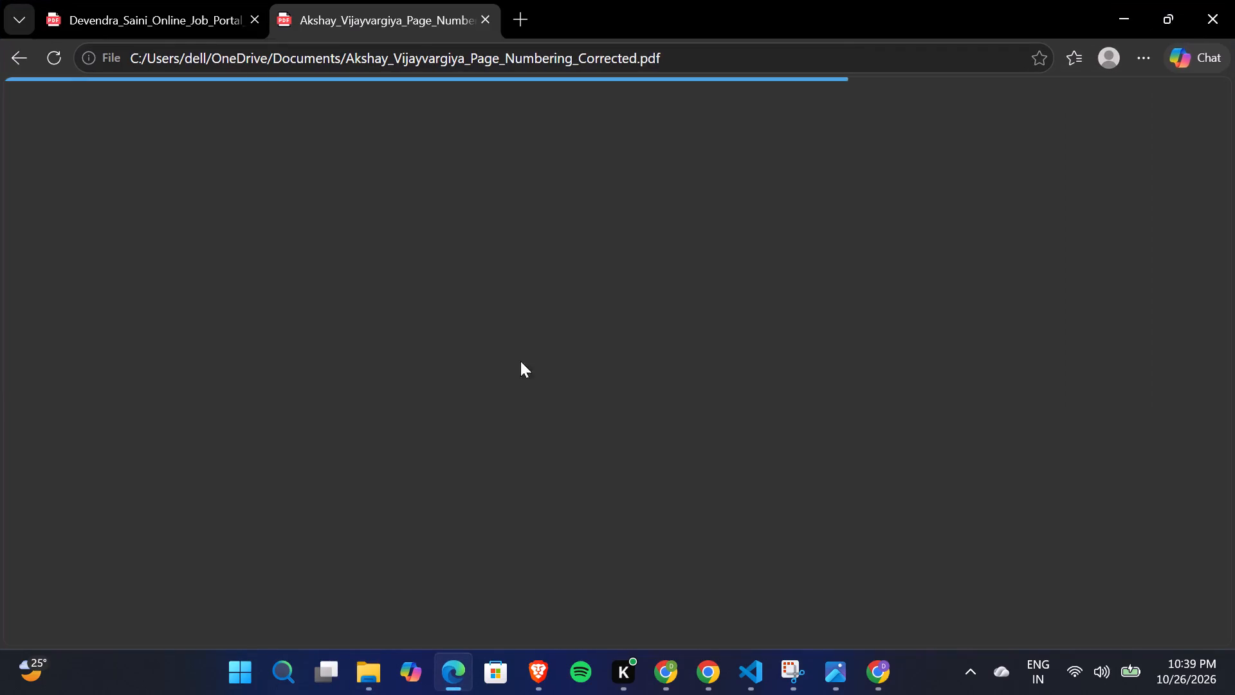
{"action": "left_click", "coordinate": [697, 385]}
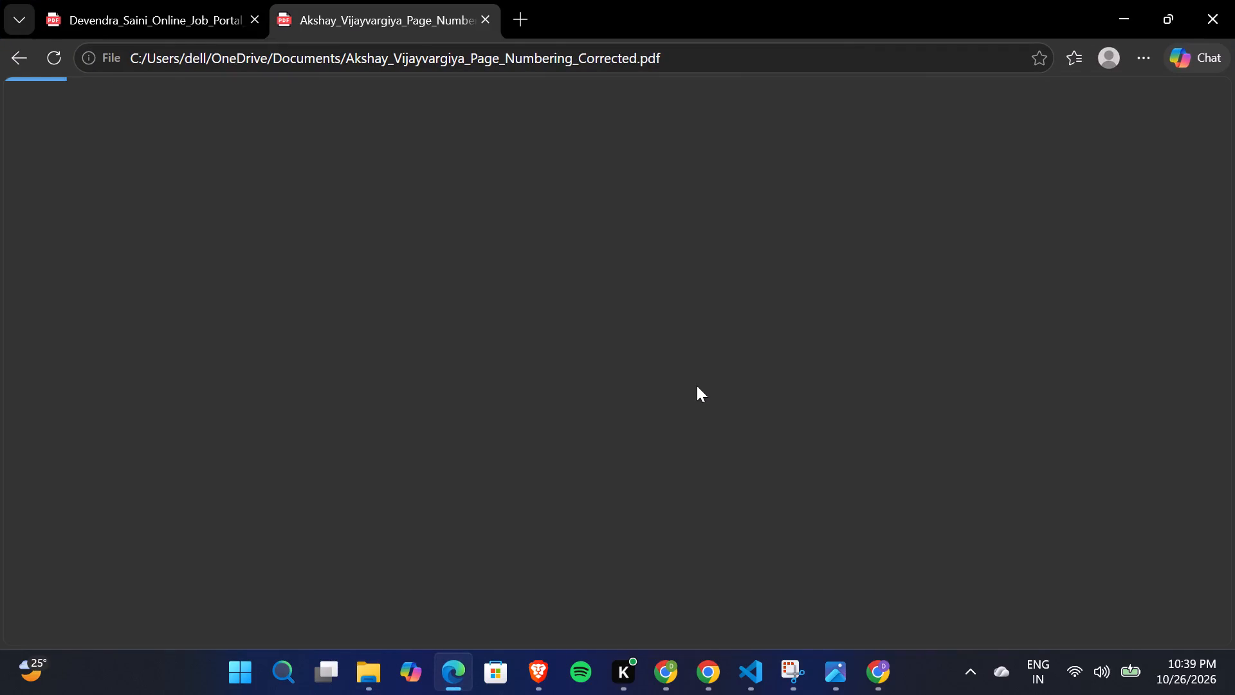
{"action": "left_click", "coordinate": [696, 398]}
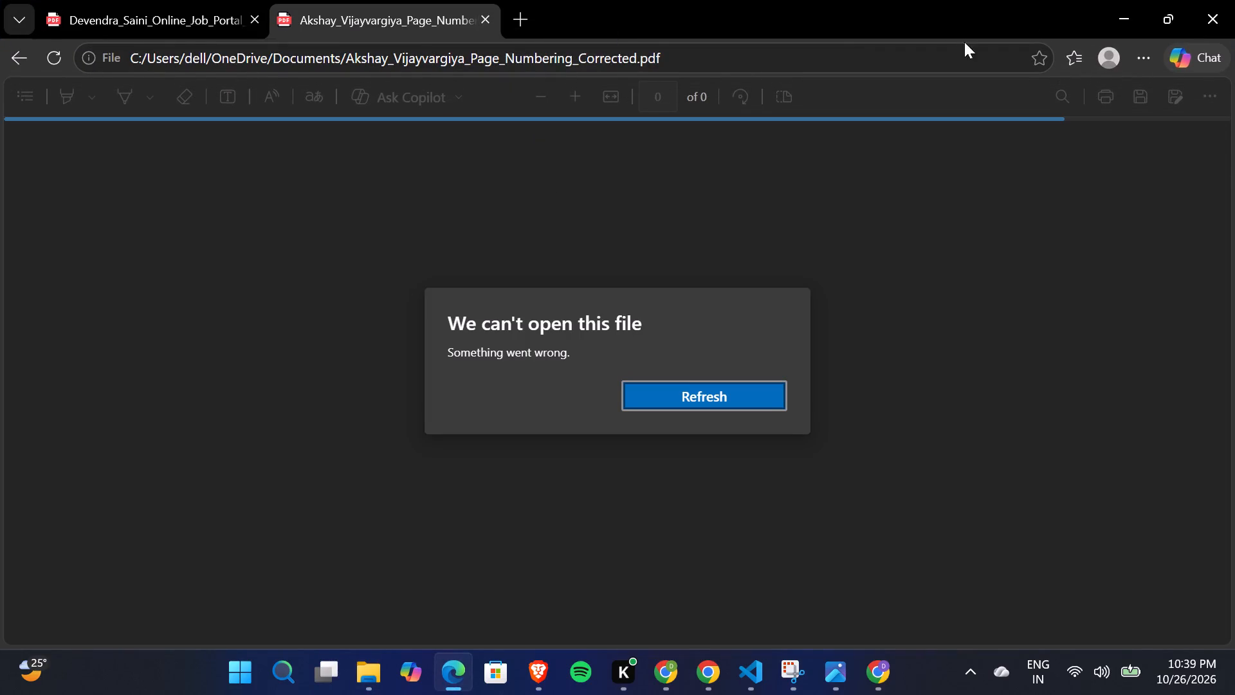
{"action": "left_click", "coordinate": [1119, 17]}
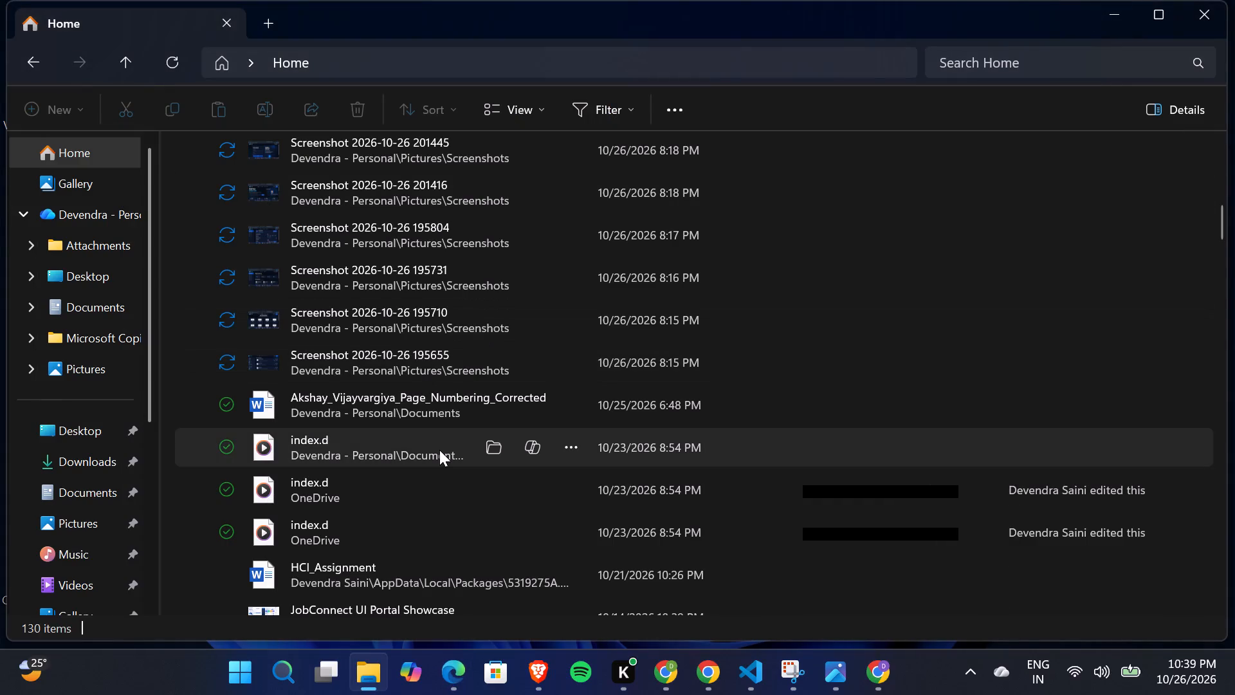
Open the Page_Numbering_Corrected Word document from the recent files.
{"action": "double_click", "coordinate": [411, 414]}
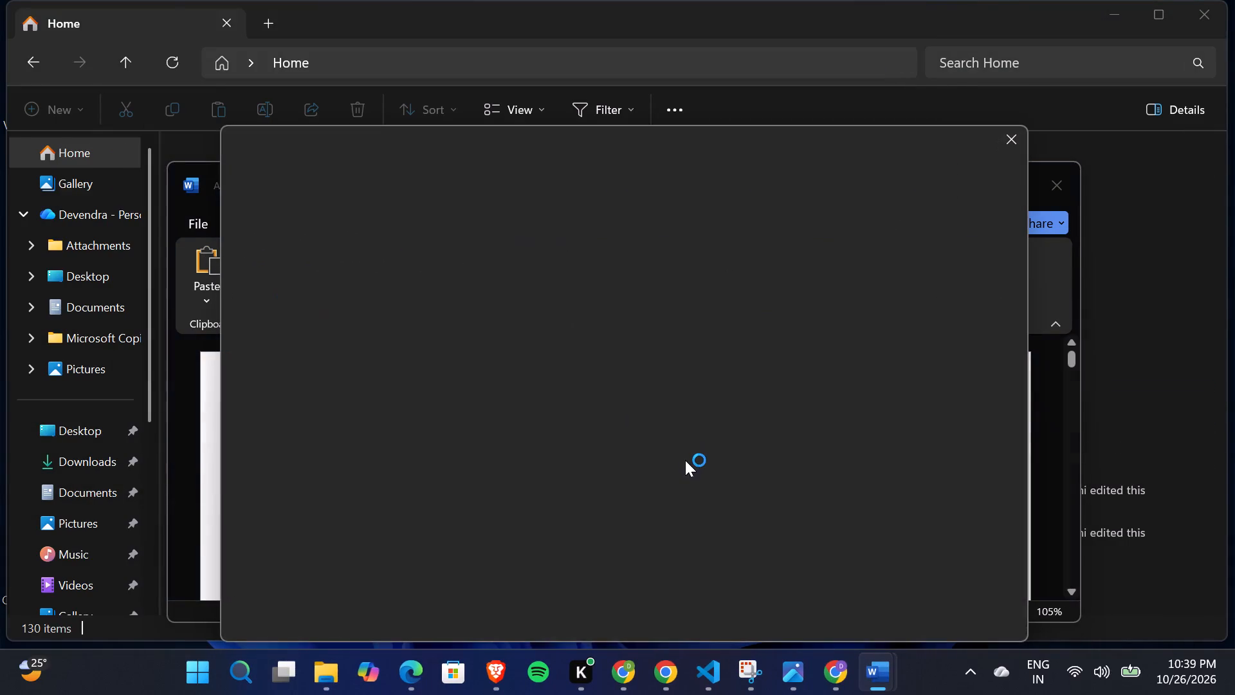
{"action": "left_click", "coordinate": [1007, 142]}
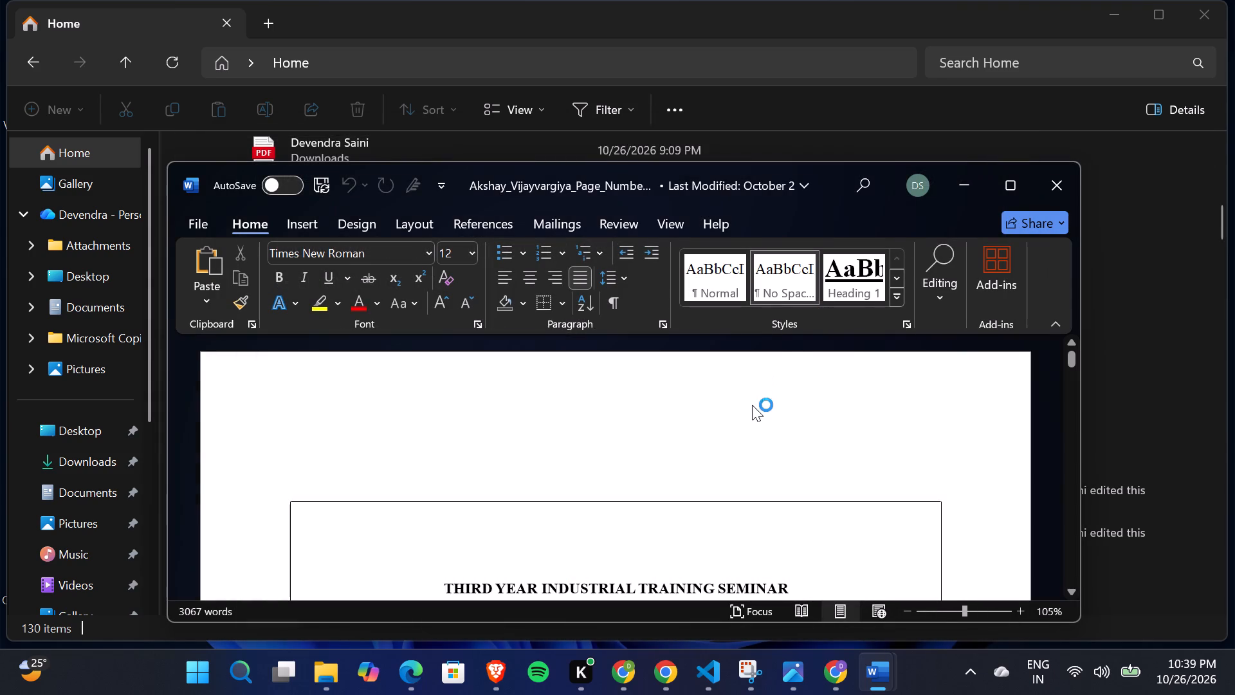
Examine the Placement Tracker report's cover and certificate page, including the certificate's wording, date and signatory details.
{"action": "scroll", "coordinate": [752, 405], "scroll_direction": "right", "scroll_amount": 1}
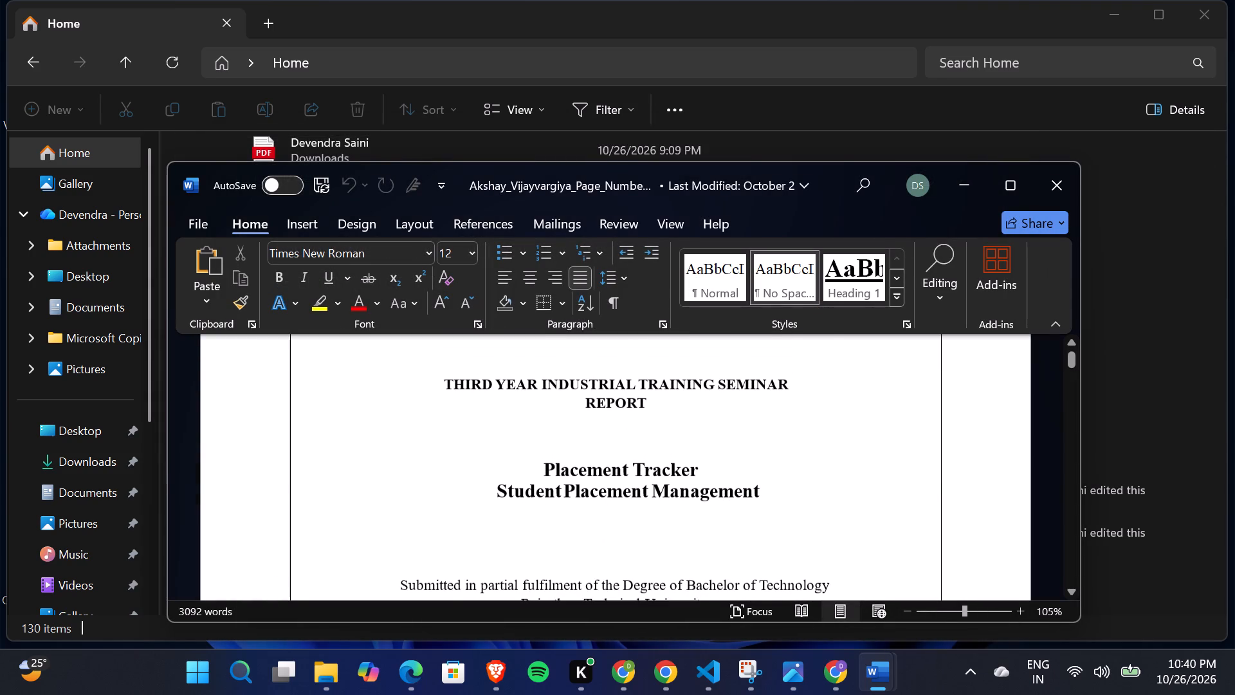
{"action": "scroll", "coordinate": [752, 405], "scroll_direction": "right", "scroll_amount": 1}
{"action": "scroll", "coordinate": [752, 405], "scroll_direction": "down", "scroll_amount": 1}
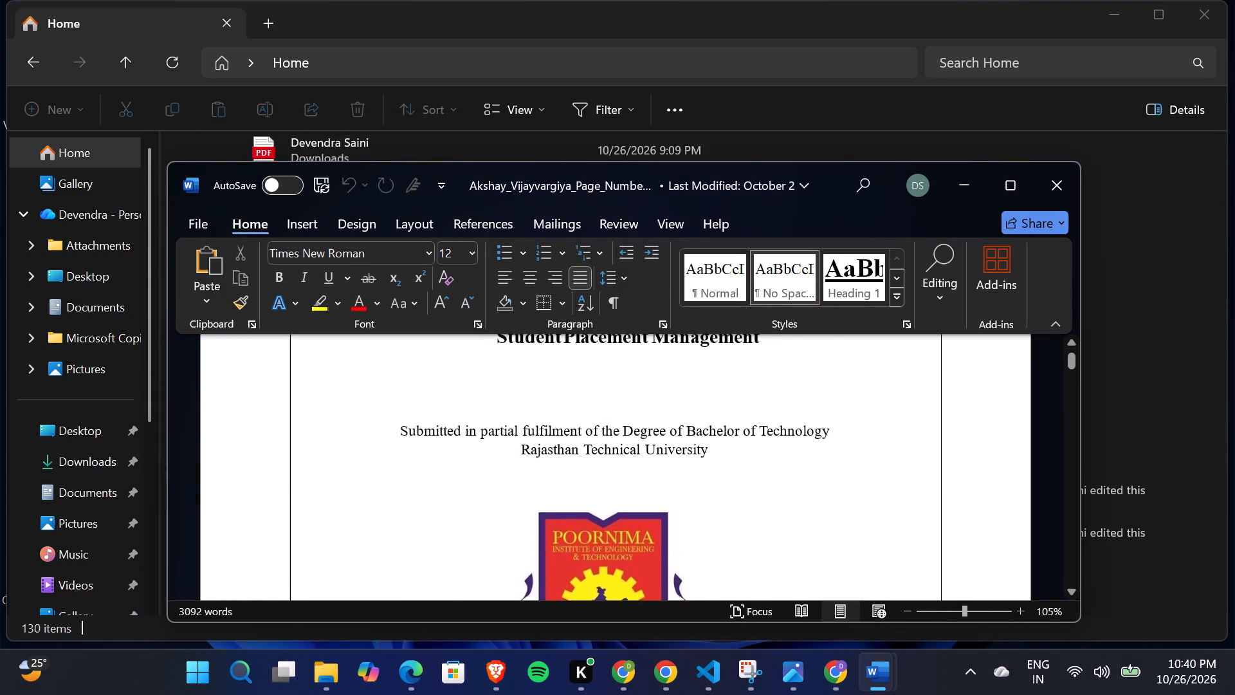
{"action": "scroll", "coordinate": [752, 405], "scroll_direction": "down", "scroll_amount": 3}
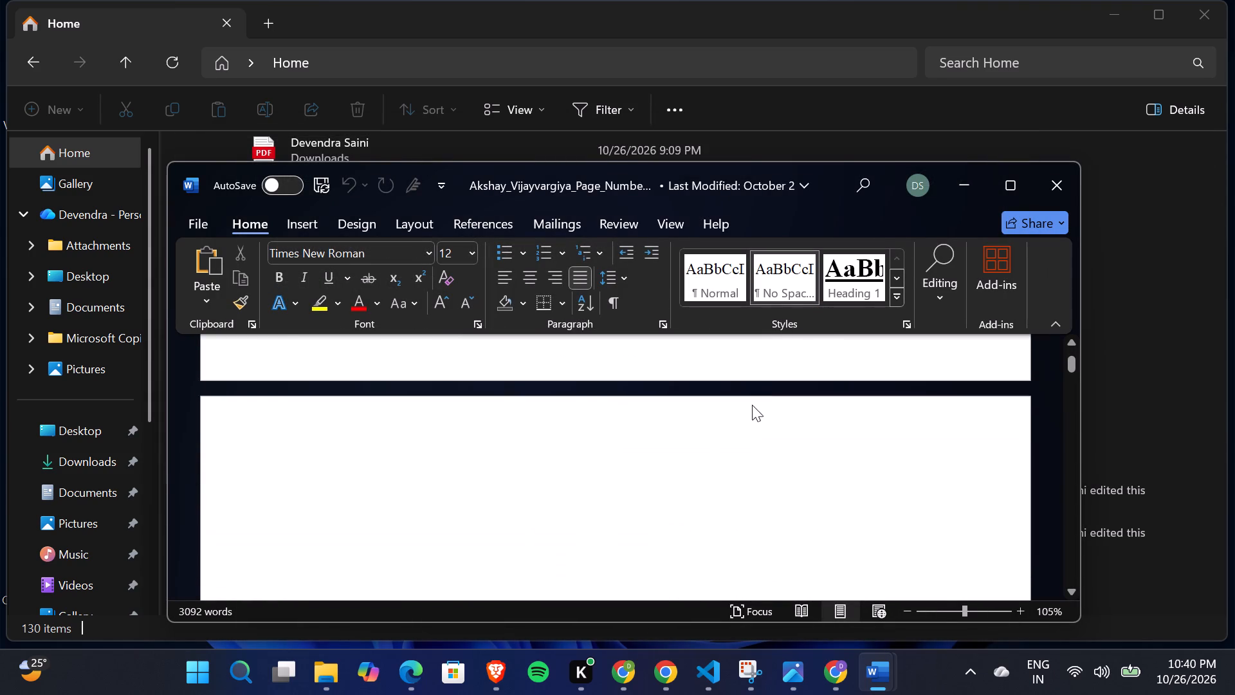
{"action": "scroll", "coordinate": [752, 405], "scroll_direction": "down", "scroll_amount": 3}
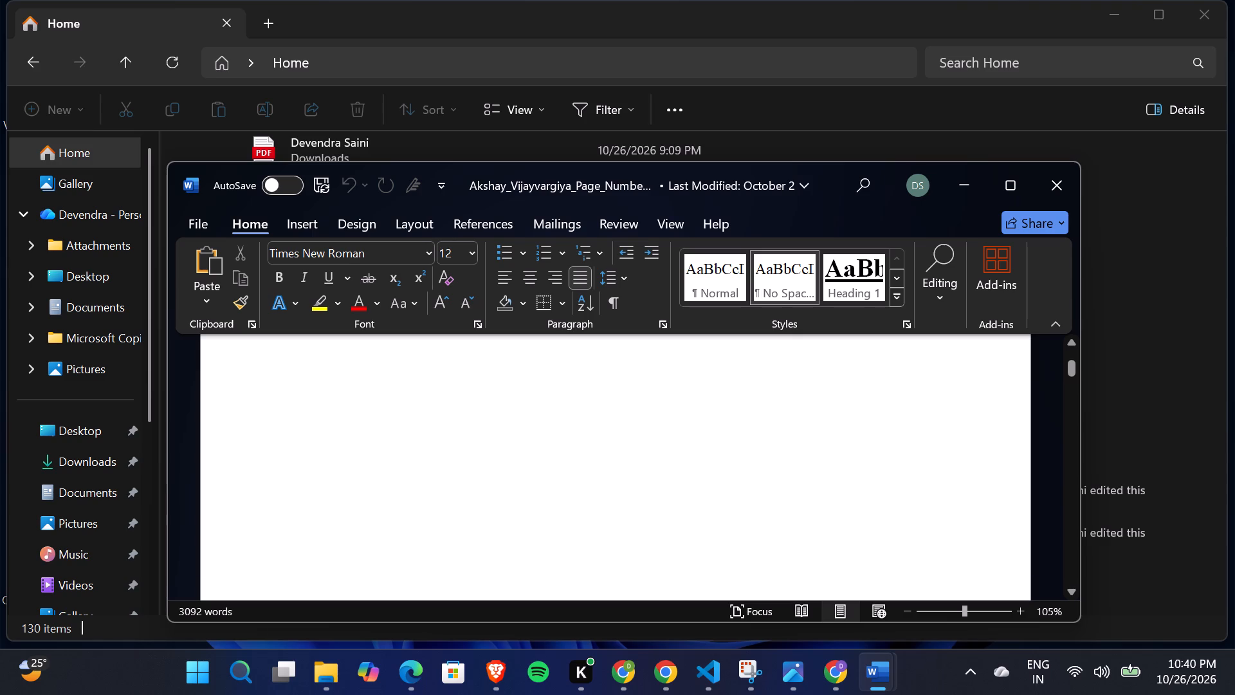
{"action": "scroll", "coordinate": [752, 405], "scroll_direction": "down", "scroll_amount": 1}
{"action": "scroll", "coordinate": [752, 405], "scroll_direction": "up", "scroll_amount": 2}
{"action": "scroll", "coordinate": [752, 405], "scroll_direction": "down", "scroll_amount": 3}
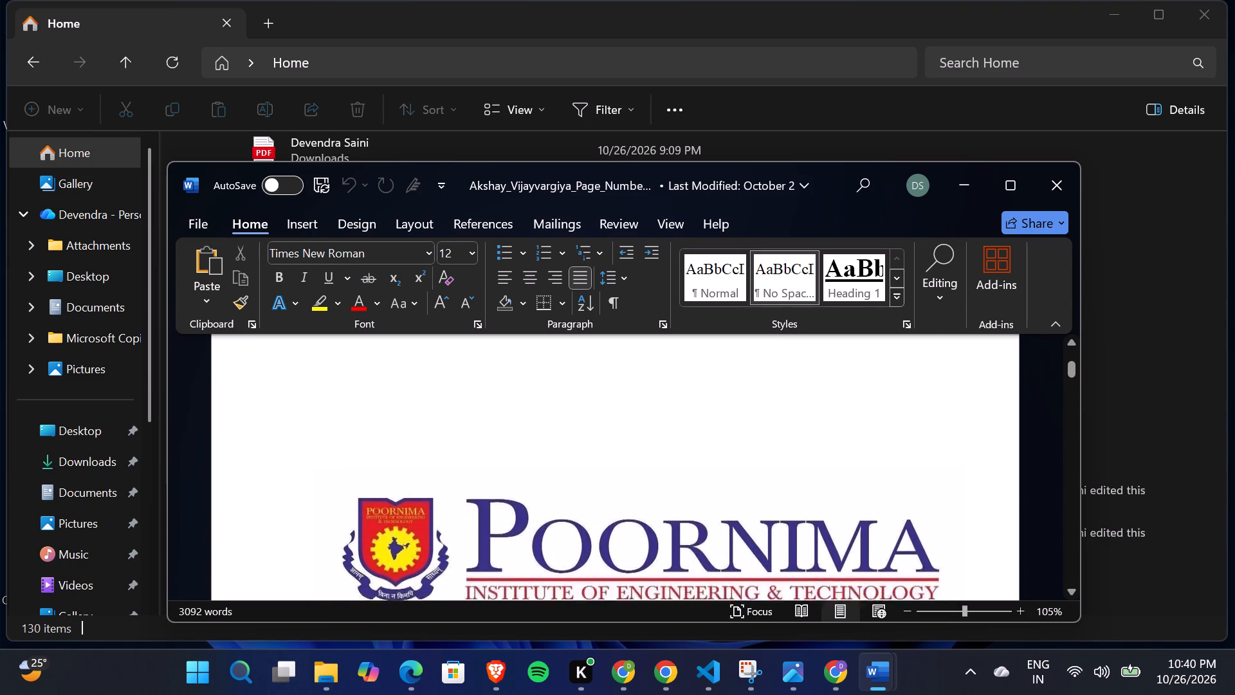
{"action": "scroll", "coordinate": [752, 405], "scroll_direction": "down", "scroll_amount": 3}
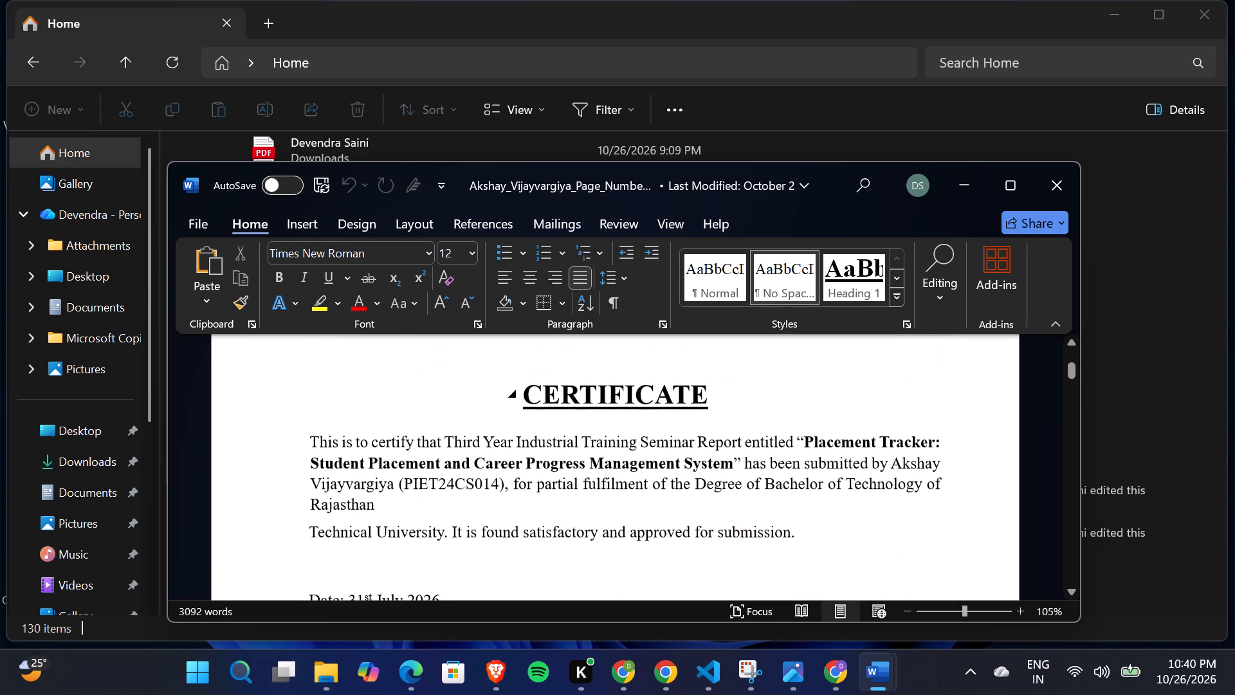
{"action": "scroll", "coordinate": [752, 405], "scroll_direction": "down", "scroll_amount": 3}
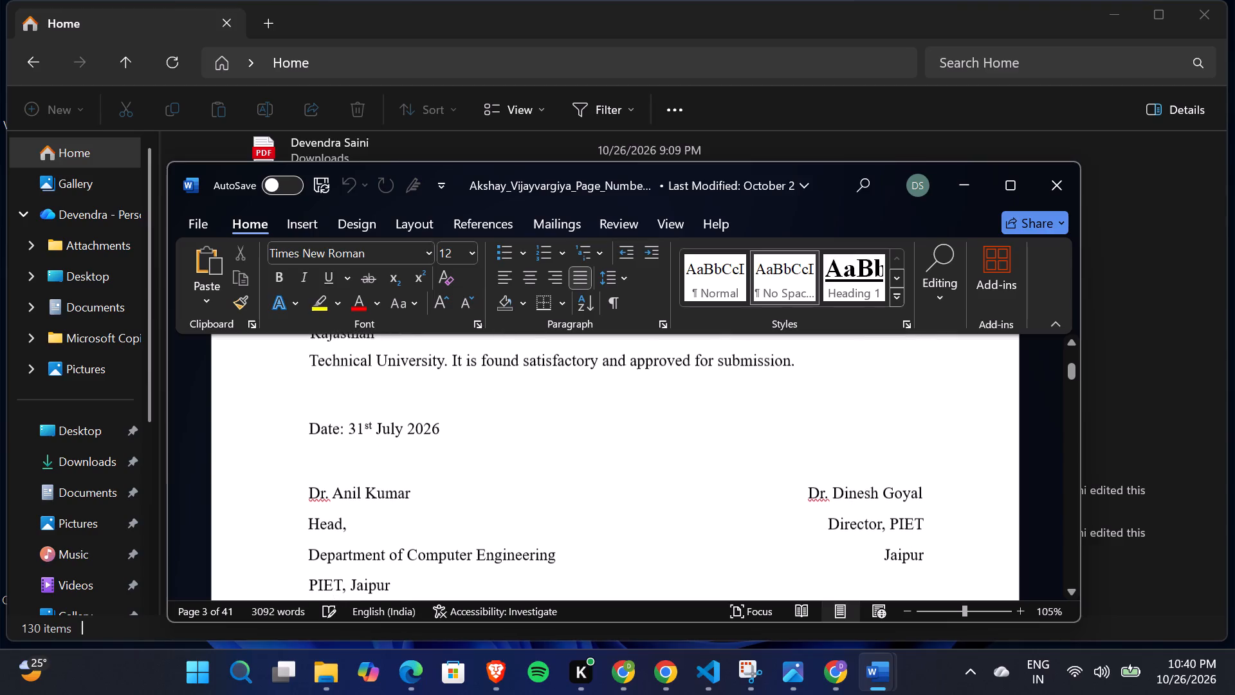
{"action": "scroll", "coordinate": [752, 405], "scroll_direction": "down", "scroll_amount": 1}
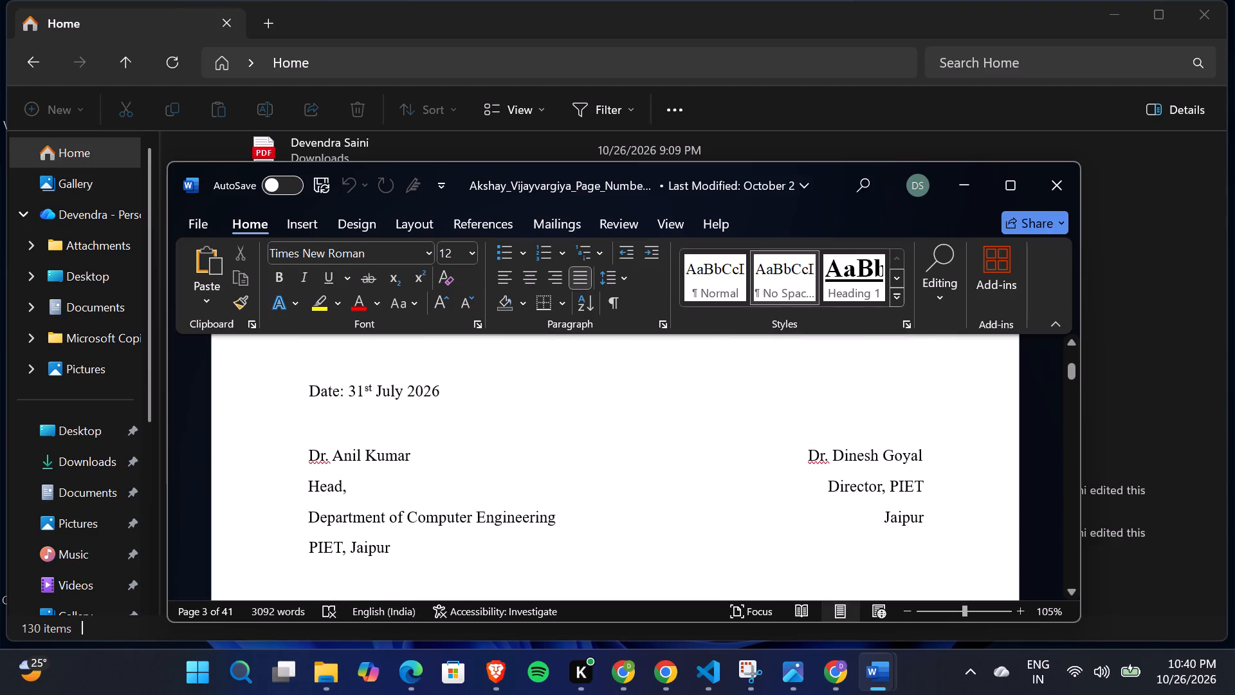
Open the Online_Job_Portal_Report (2) PDF from the Downloads folder in Word as an editable document.
{"action": "left_click", "coordinate": [1112, 12]}
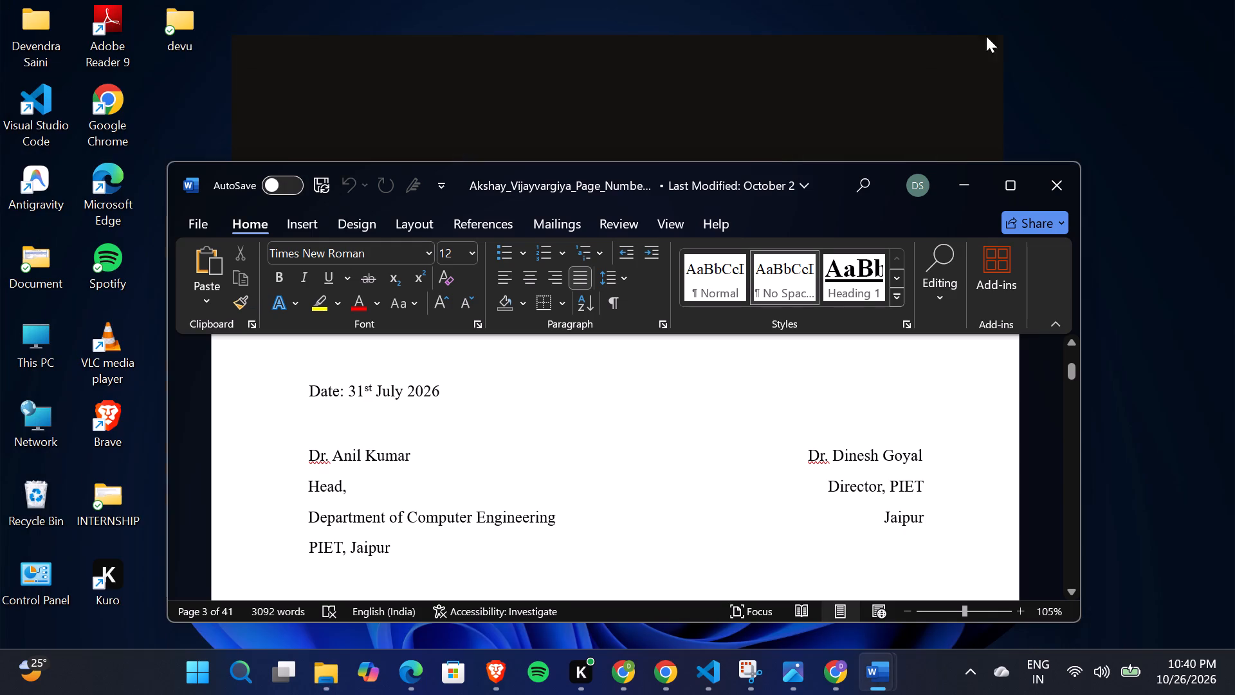
{"action": "left_click", "coordinate": [991, 176]}
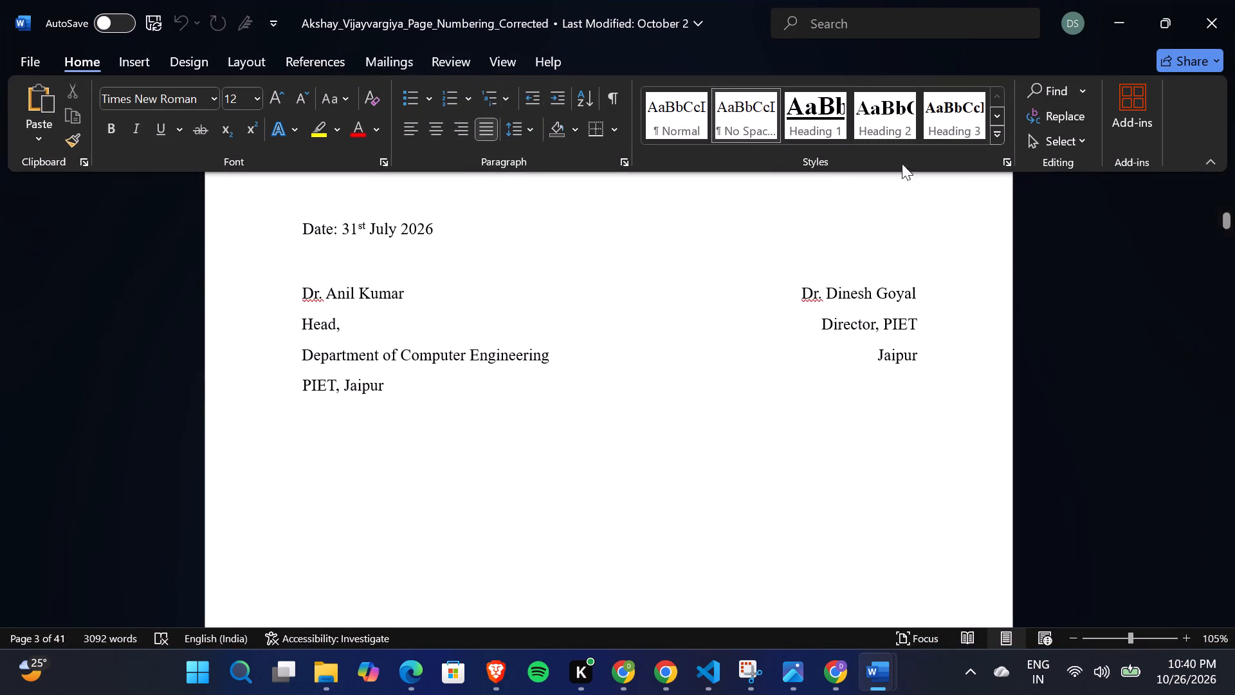
{"action": "left_click", "coordinate": [38, 50]}
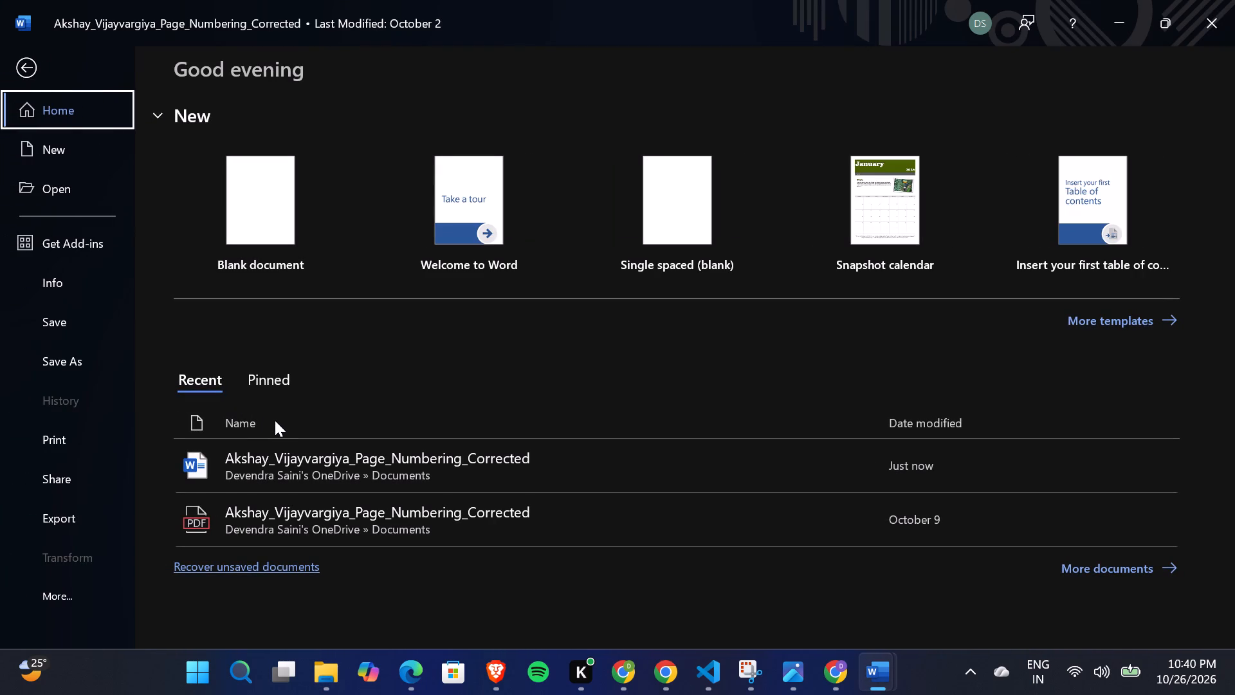
{"action": "left_click", "coordinate": [59, 145]}
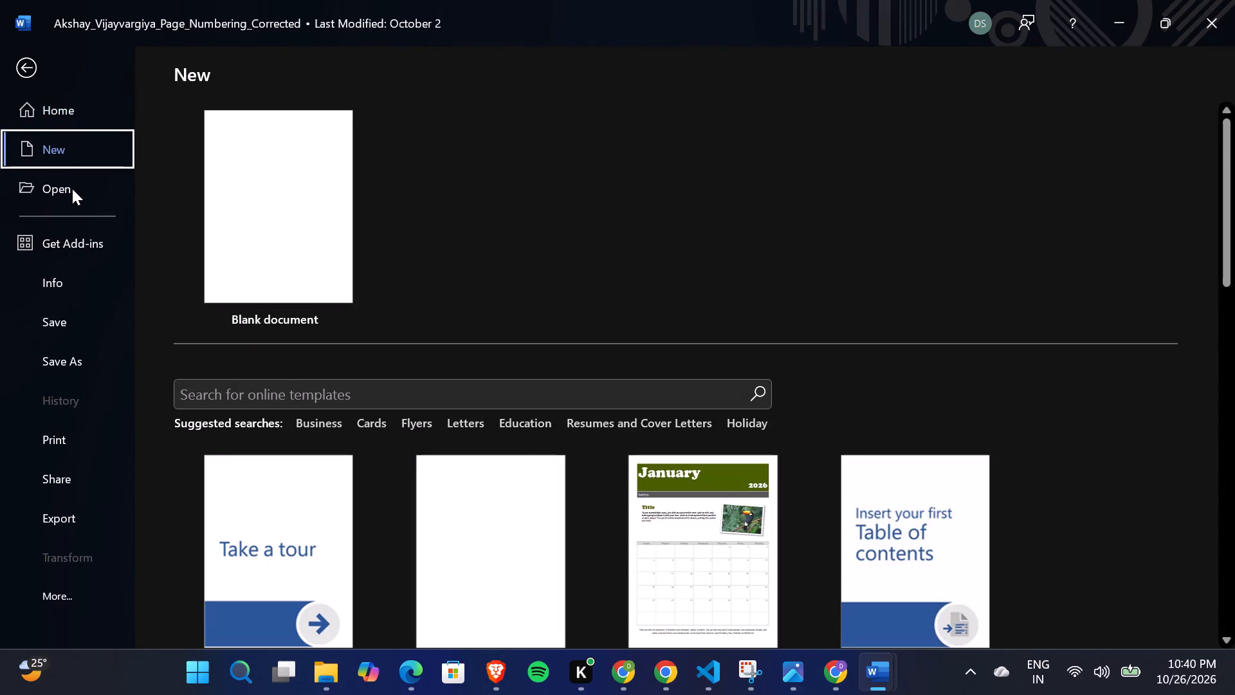
{"action": "left_click", "coordinate": [72, 189]}
{"action": "left_click", "coordinate": [329, 325]}
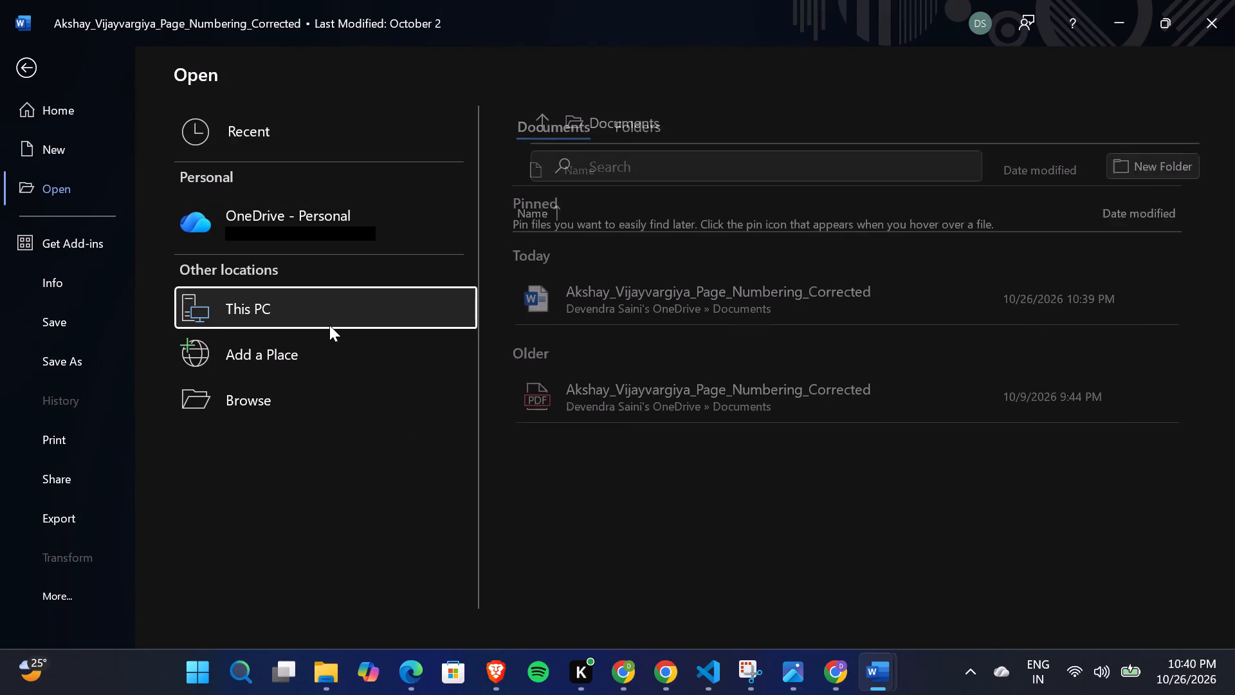
{"action": "scroll", "coordinate": [542, 441], "scroll_direction": "down", "scroll_amount": 1}
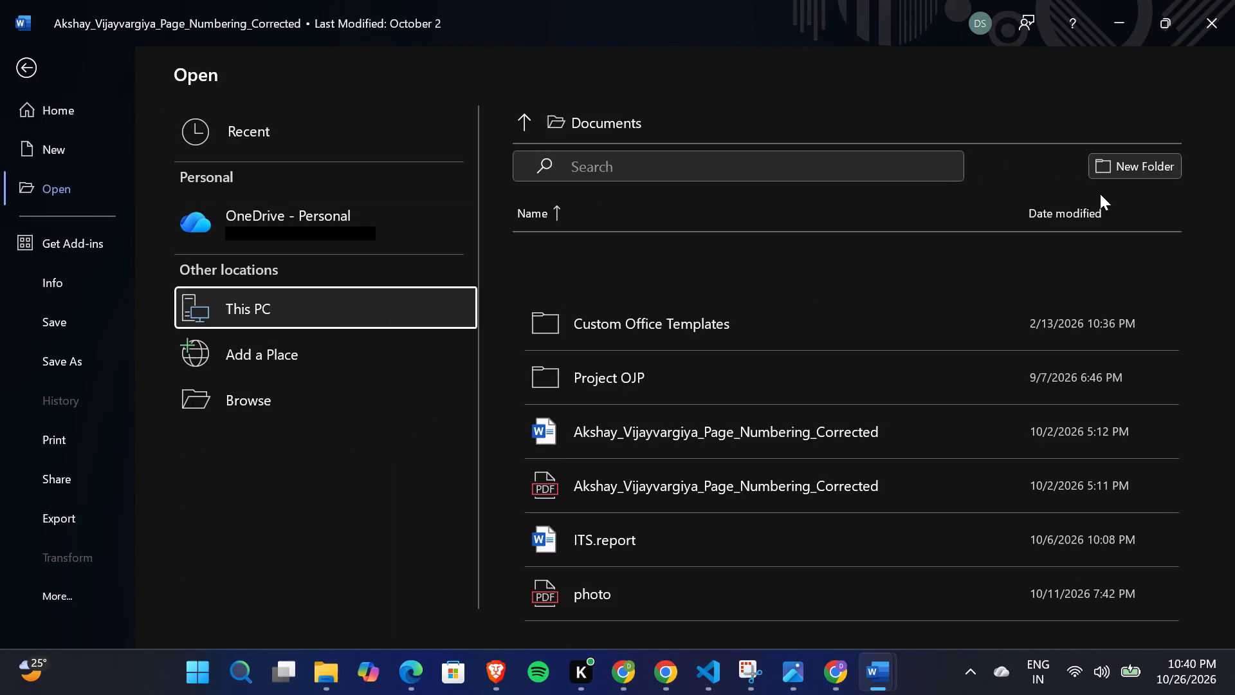
{"action": "left_click", "coordinate": [303, 391]}
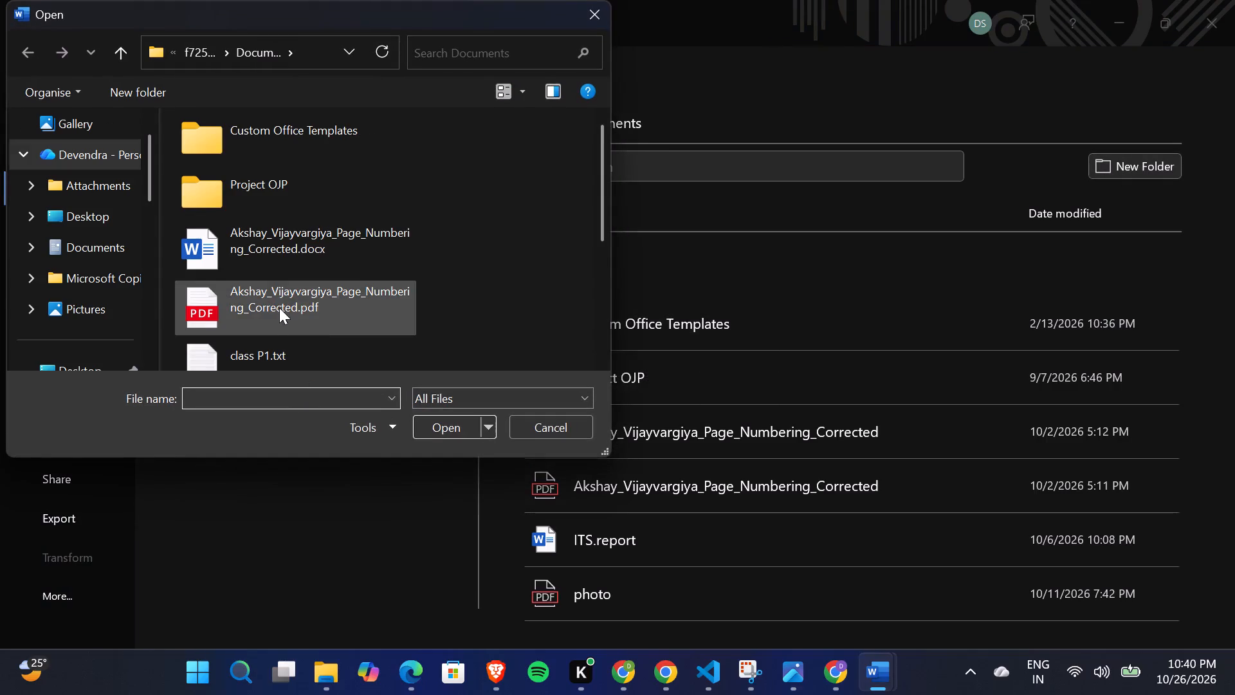
{"action": "scroll", "coordinate": [90, 243], "scroll_direction": "down", "scroll_amount": 1}
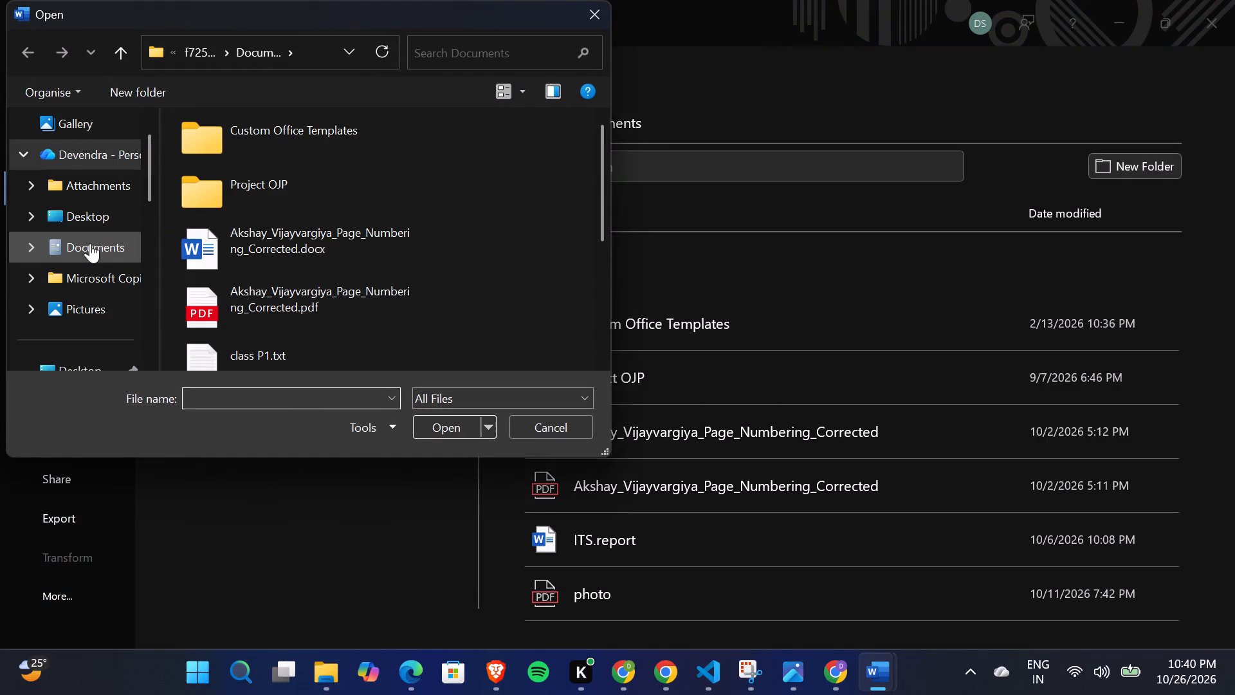
{"action": "scroll", "coordinate": [90, 243], "scroll_direction": "down", "scroll_amount": 1}
{"action": "left_click", "coordinate": [80, 204]}
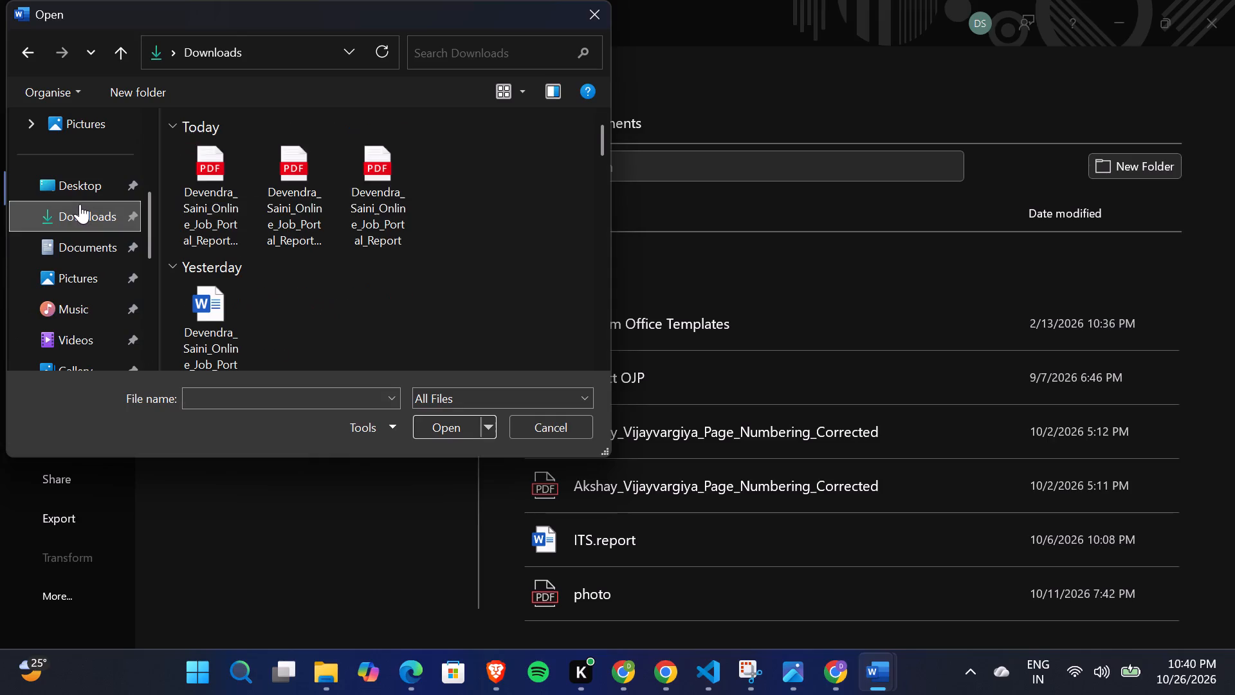
{"action": "double_click", "coordinate": [201, 154]}
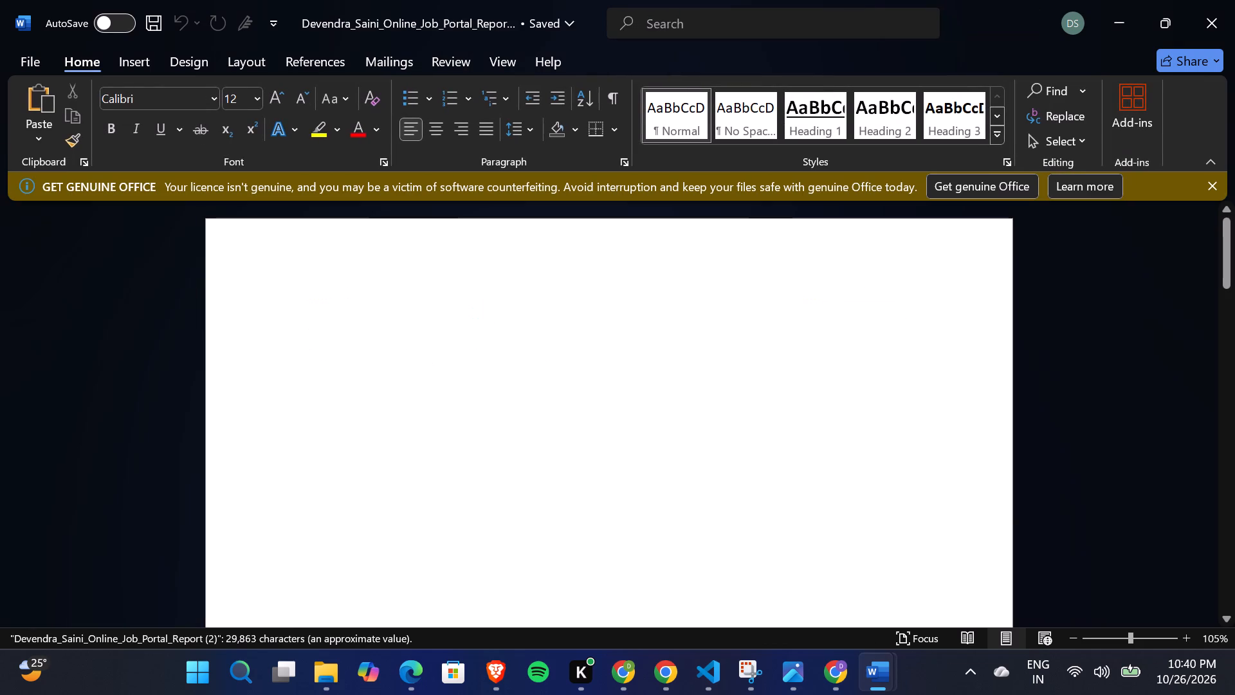
{"action": "left_click", "coordinate": [1216, 180]}
Examine the converted Online Job Portal report's opening pages, including the cover's title, logo, student and department details.
{"action": "scroll", "coordinate": [661, 345], "scroll_direction": "down", "scroll_amount": 2}
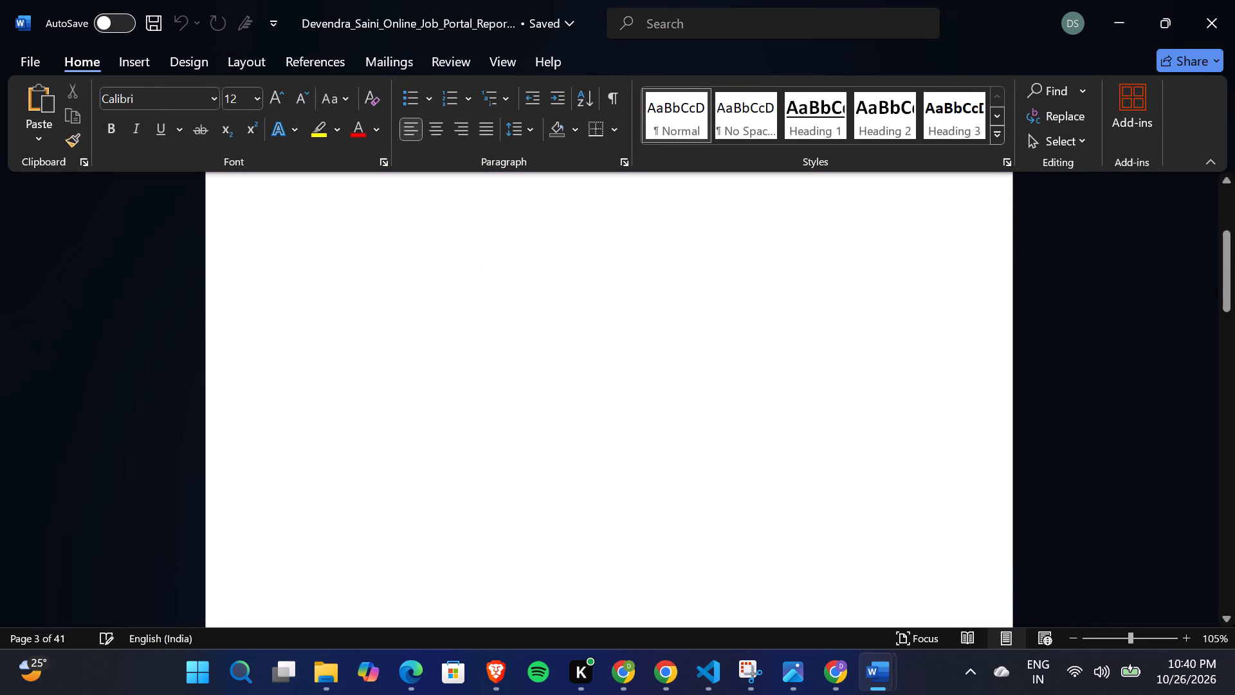
{"action": "scroll", "coordinate": [661, 345], "scroll_direction": "down", "scroll_amount": 3}
{"action": "scroll", "coordinate": [661, 345], "scroll_direction": "up", "scroll_amount": 2}
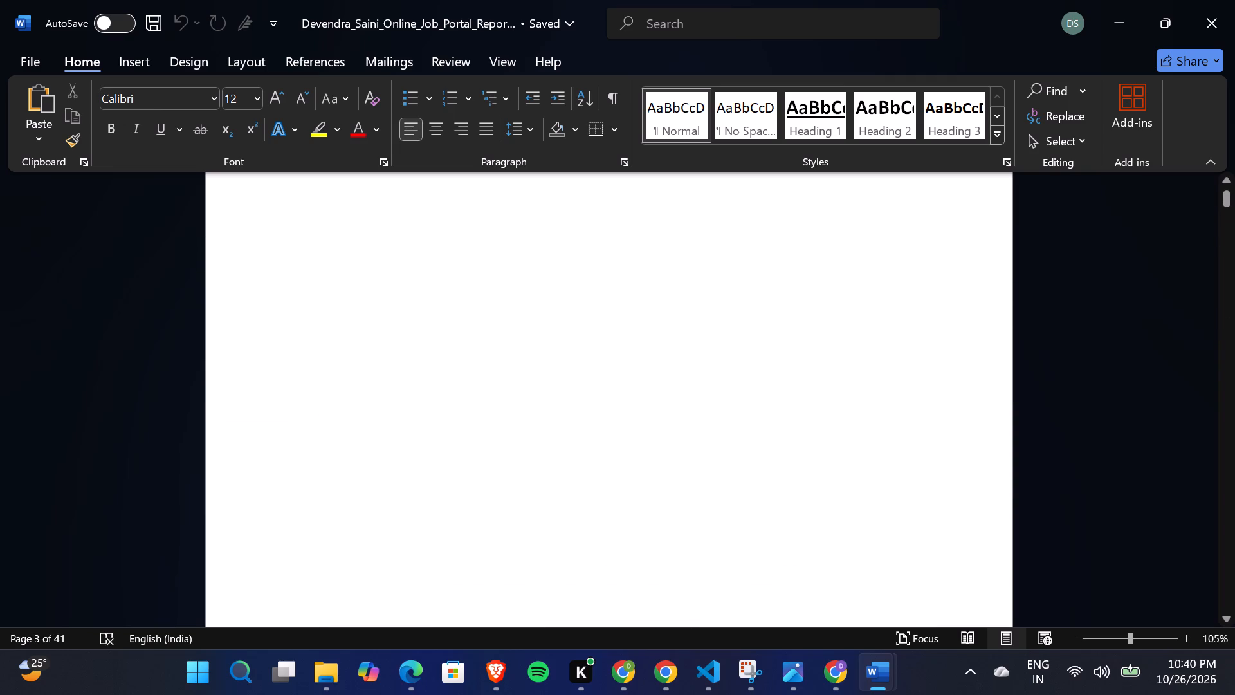
{"action": "scroll", "coordinate": [661, 345], "scroll_direction": "down", "scroll_amount": 6}
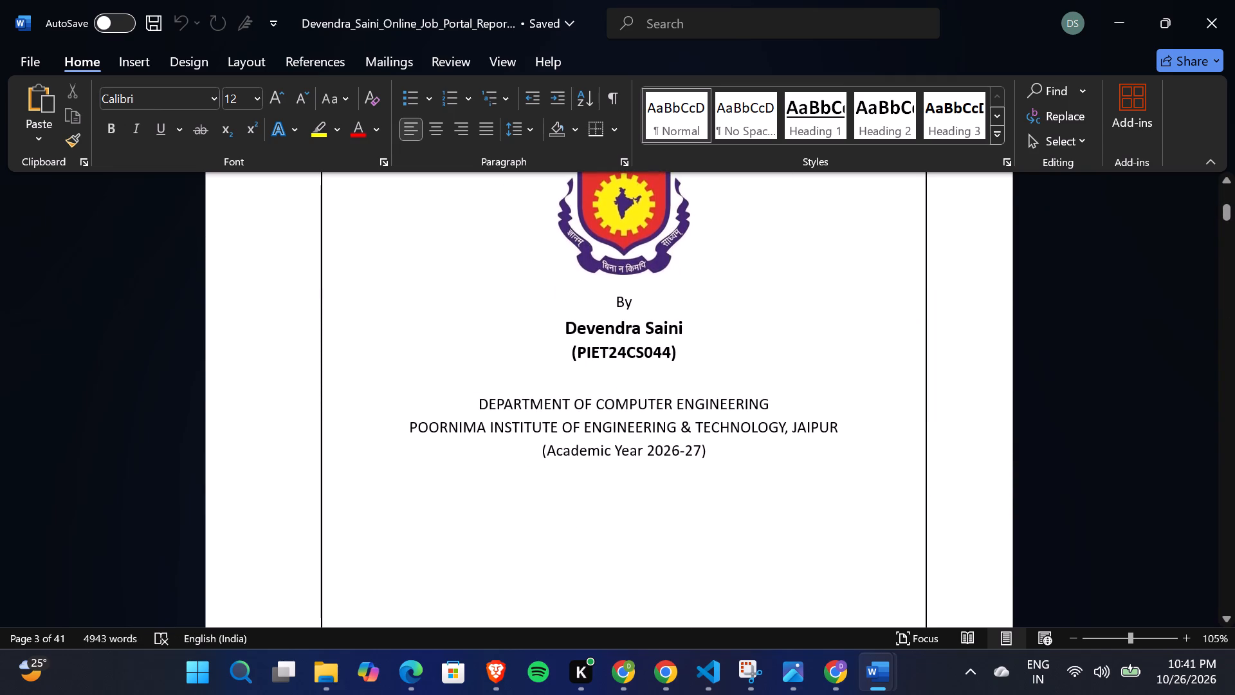
{"action": "scroll", "coordinate": [661, 345], "scroll_direction": "down", "scroll_amount": 1}
{"action": "scroll", "coordinate": [661, 345], "scroll_direction": "up", "scroll_amount": 3}
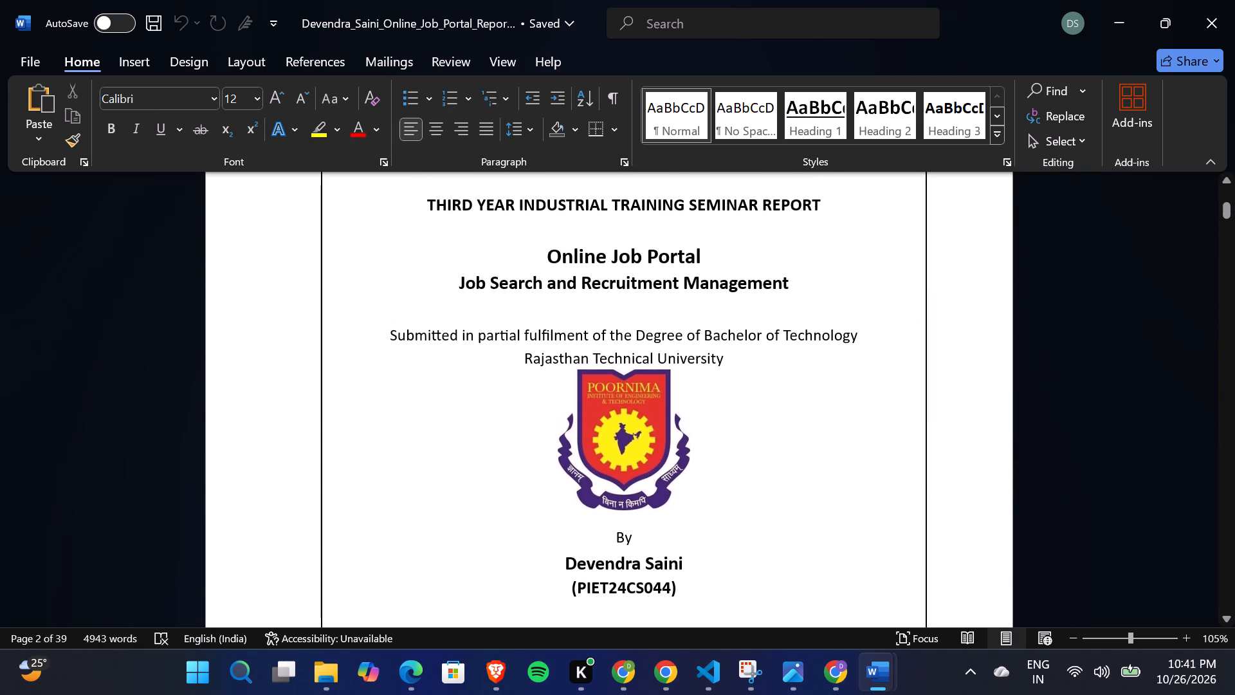
{"action": "scroll", "coordinate": [661, 345], "scroll_direction": "up", "scroll_amount": 5}
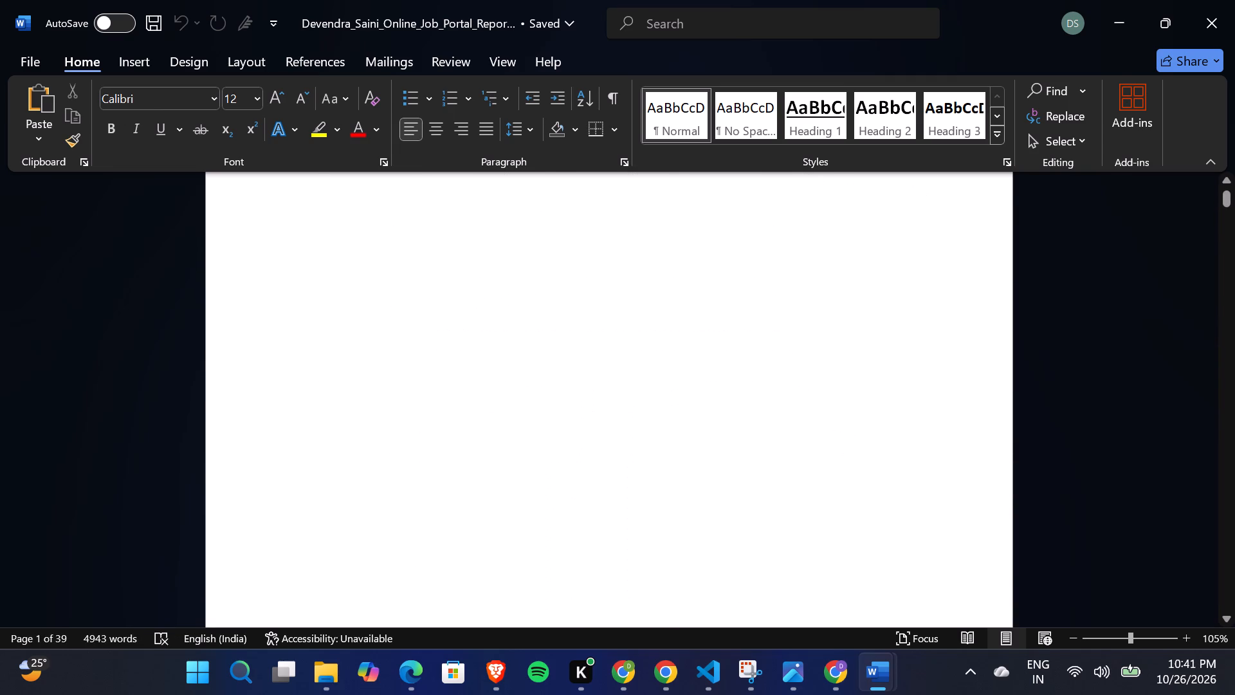
{"action": "scroll", "coordinate": [661, 345], "scroll_direction": "up", "scroll_amount": 2}
{"action": "scroll", "coordinate": [661, 345], "scroll_direction": "down", "scroll_amount": 3}
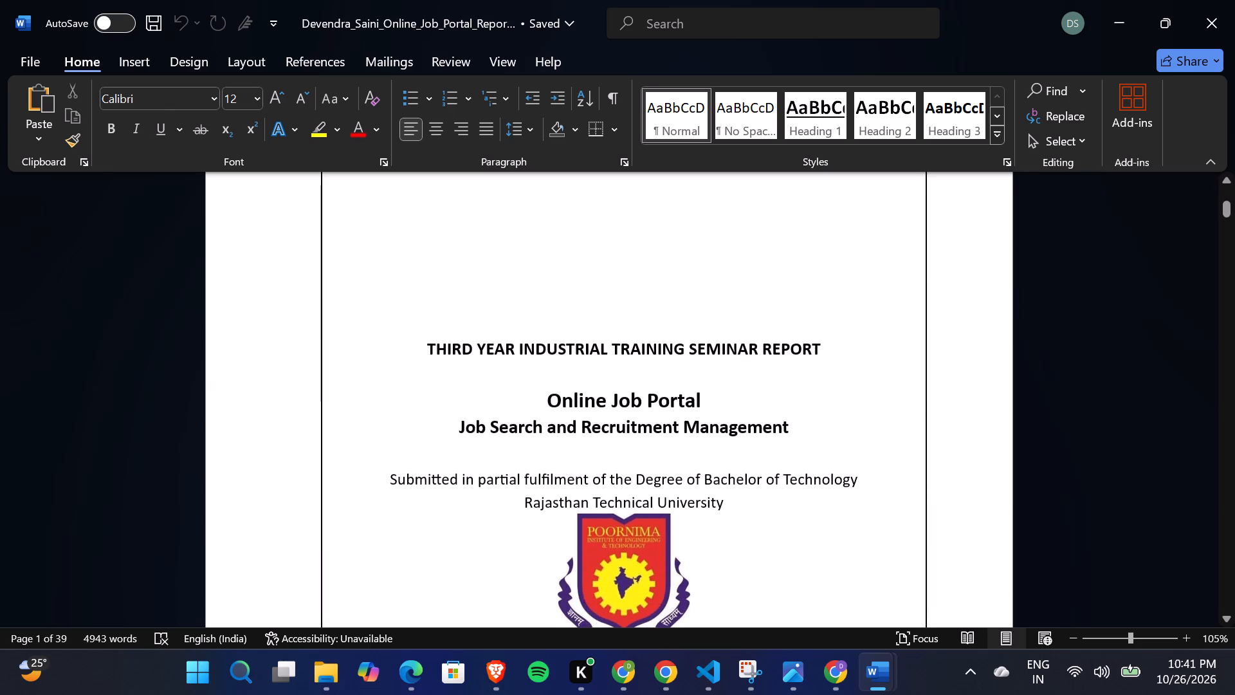
{"action": "scroll", "coordinate": [661, 345], "scroll_direction": "down", "scroll_amount": 3}
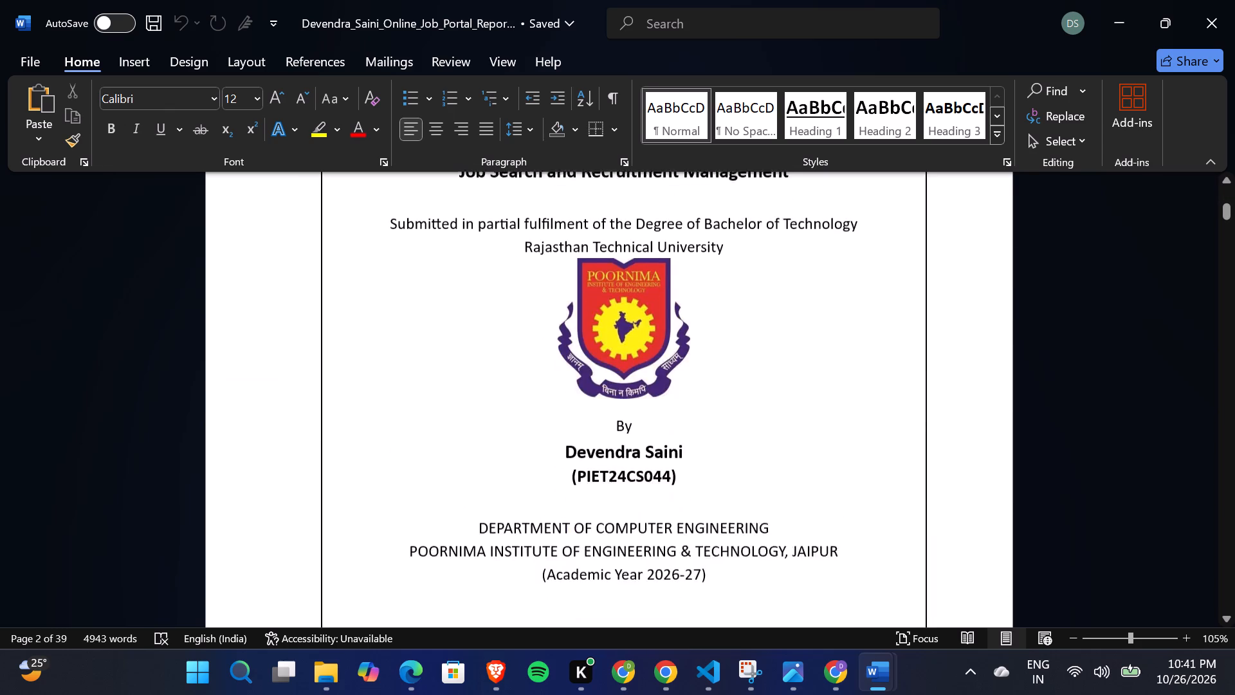
Replace the assistant professor's name in the certificate's signatory block with the new signatory's name, using the title Dr.
{"action": "scroll", "coordinate": [661, 345], "scroll_direction": "down", "scroll_amount": 3}
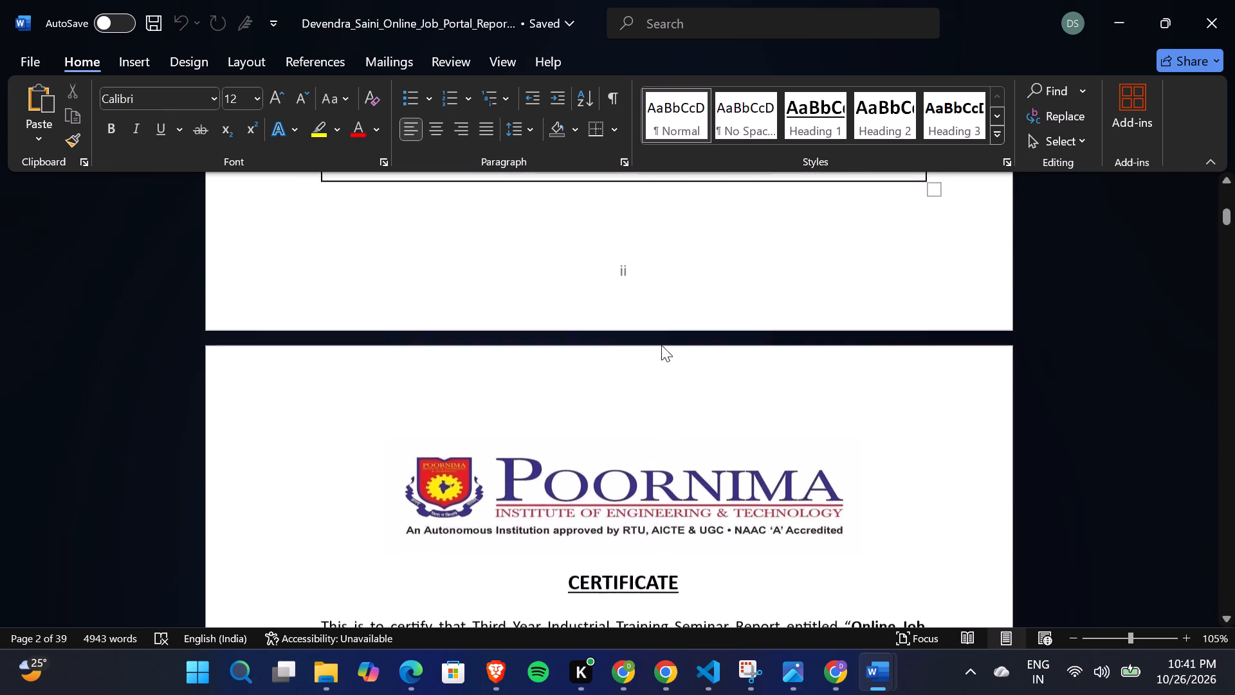
{"action": "scroll", "coordinate": [661, 345], "scroll_direction": "down", "scroll_amount": 2}
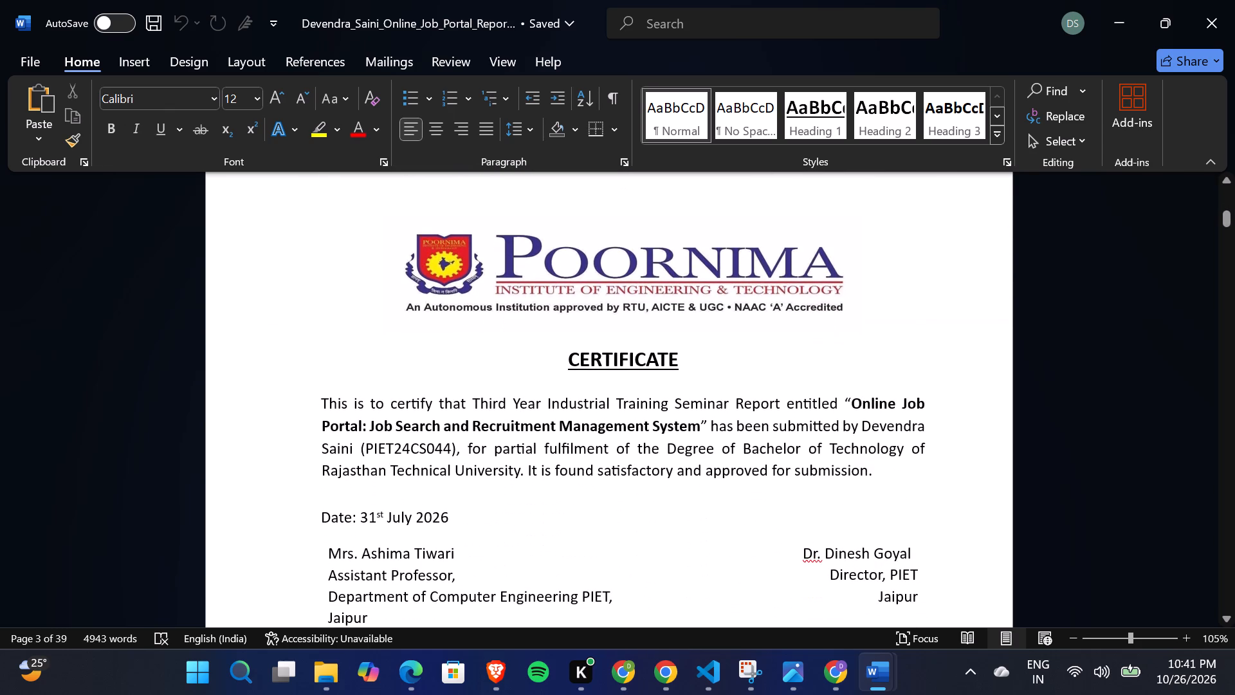
{"action": "scroll", "coordinate": [661, 345], "scroll_direction": "down", "scroll_amount": 1}
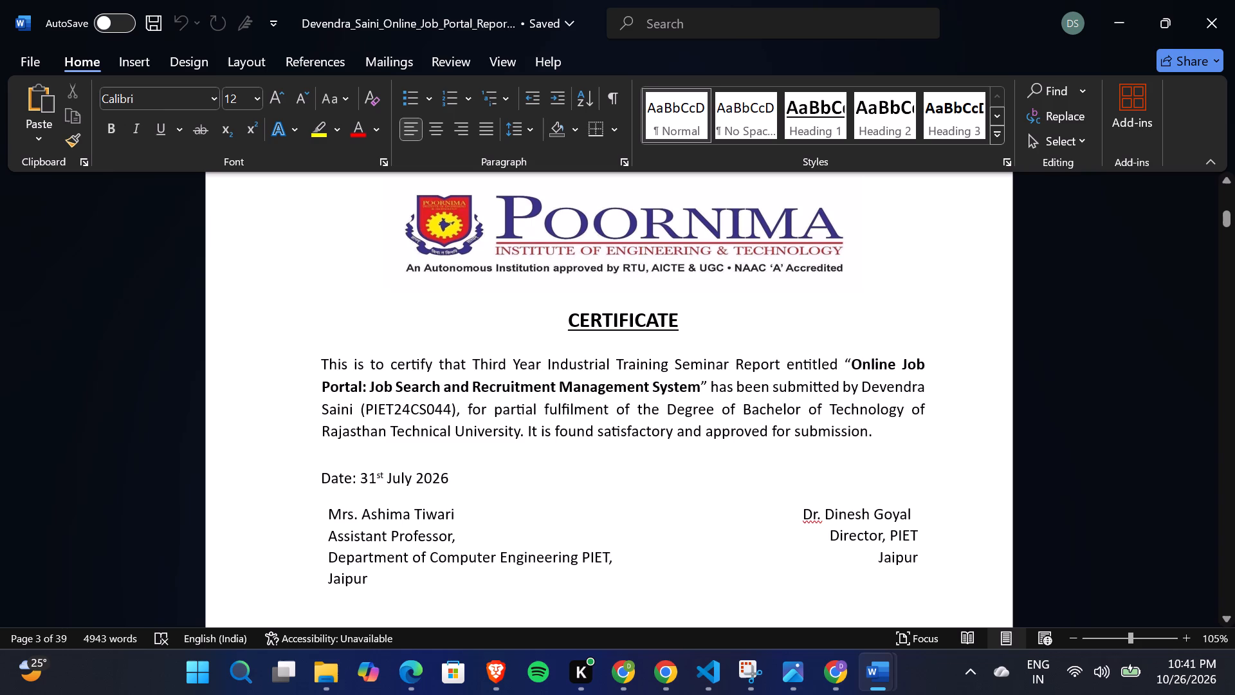
{"action": "left_click", "coordinate": [462, 513]}
{"action": "key", "text": "BackSpace"}
{"action": "key", "text": "BackSpace"}
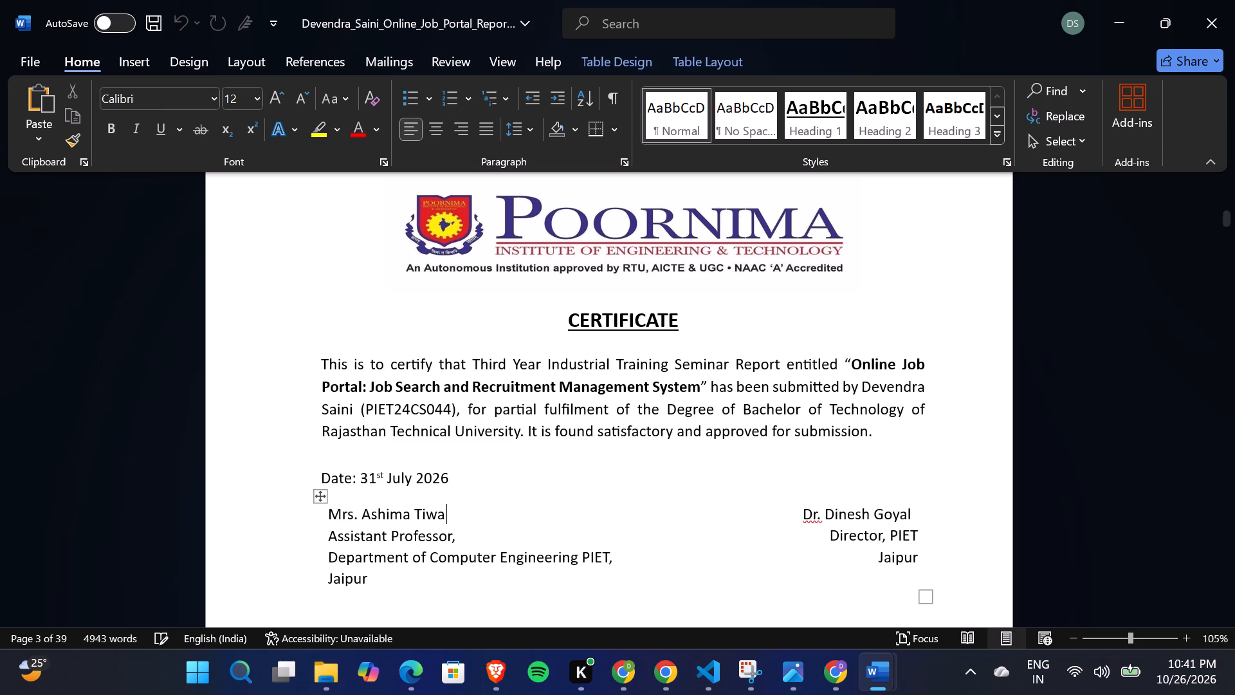
{"action": "key", "text": "BackSpace"}
{"action": "key", "text": "BackSpace"}
{"action": "key", "text": "BackSpace"}
{"action": "key", "text": "BackSpace"}
{"action": "key", "text": "BackSpace"}
{"action": "key", "text": "BackSpace"}
{"action": "key", "text": "BackSpace"}
{"action": "key", "text": "BackSpace"}
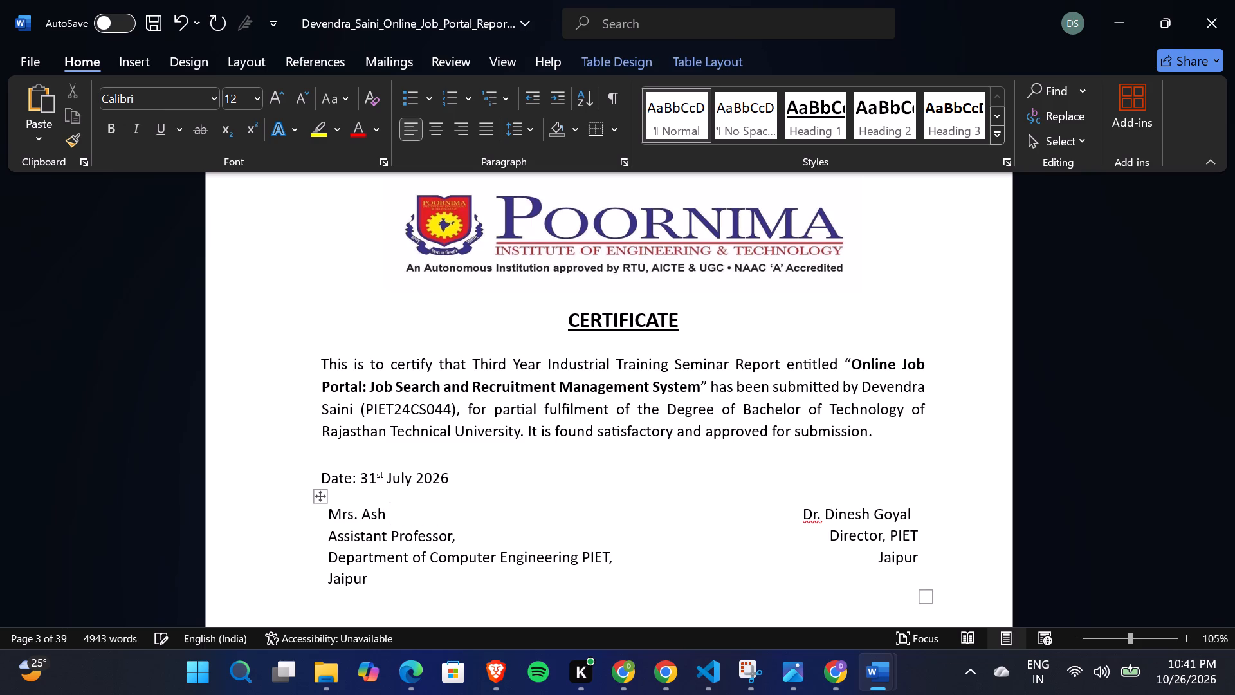
{"action": "key", "text": "BackSpace"}
{"action": "key", "text": "BackSpace"}
{"action": "key", "text": "BackSpace"}
{"action": "key", "text": "BackSpace"}
{"action": "key", "text": "BackSpace"}
{"action": "key", "text": "BackSpace"}
{"action": "key", "text": "BackSpace"}
{"action": "key", "text": "BackSpace"}
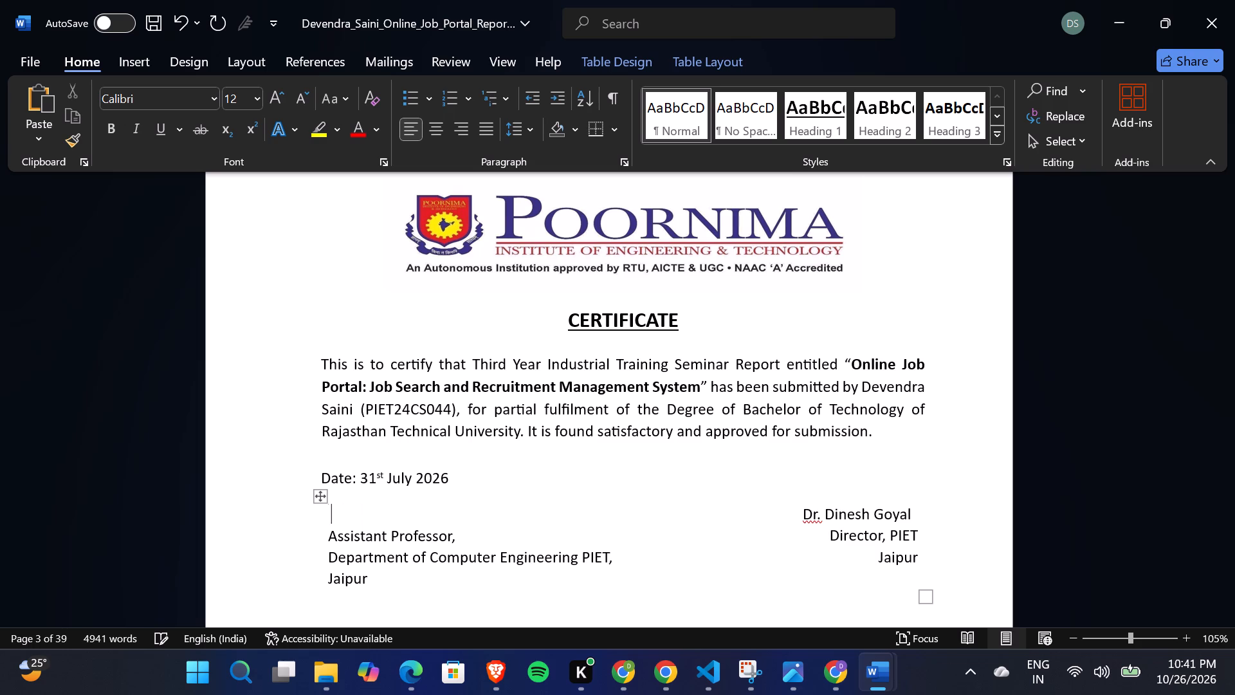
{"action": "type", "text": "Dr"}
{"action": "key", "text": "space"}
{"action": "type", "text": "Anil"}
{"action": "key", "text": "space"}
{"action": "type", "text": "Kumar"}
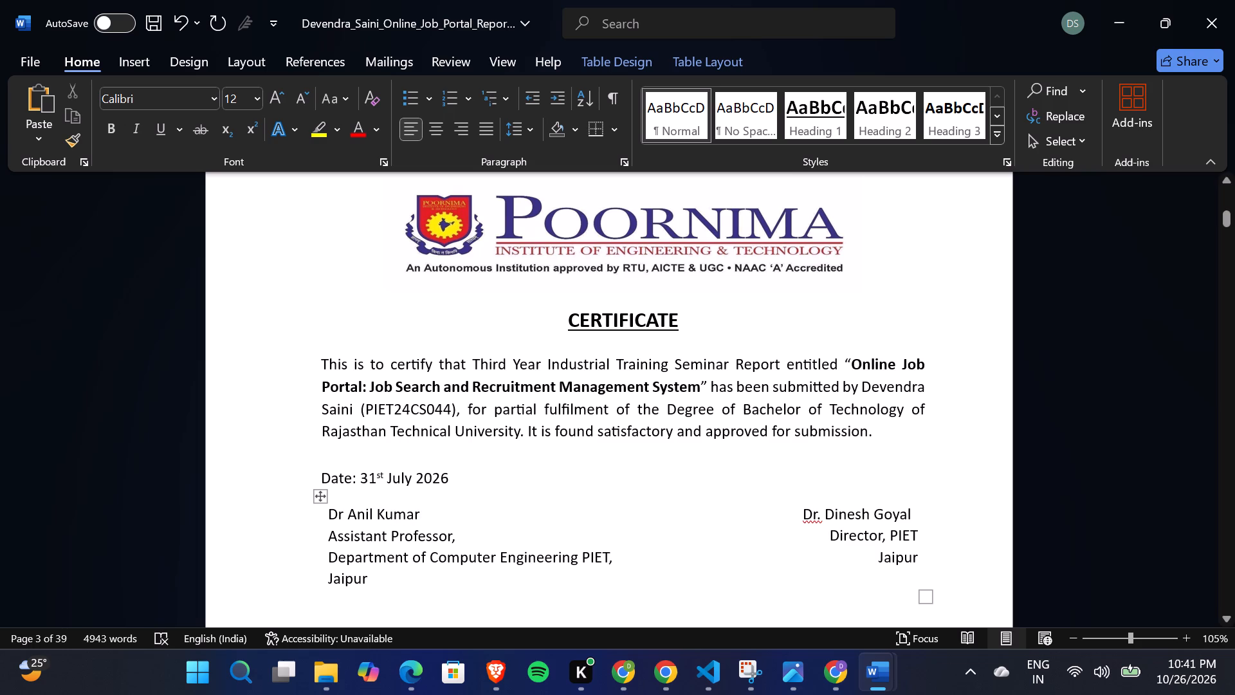
Change the day and month of the certificate's date so that it reads 28th October 2026.
{"action": "left_click", "coordinate": [428, 481]}
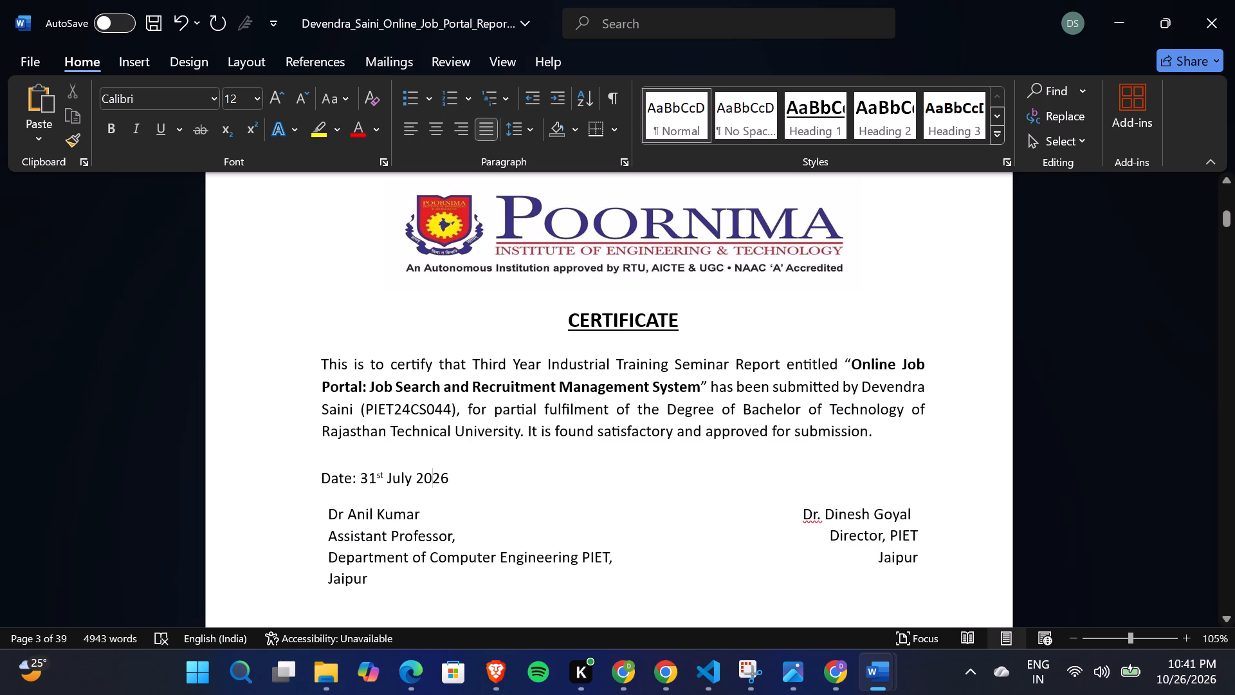
{"action": "left_click", "coordinate": [410, 477]}
{"action": "key", "text": "BackSpace"}
{"action": "key", "text": "BackSpace"}
{"action": "key", "text": "BackSpace"}
{"action": "key", "text": "BackSpace"}
{"action": "key", "text": "BackSpace"}
{"action": "key", "text": "BackSpace"}
{"action": "key", "text": "BackSpace"}
{"action": "key", "text": "BackSpace"}
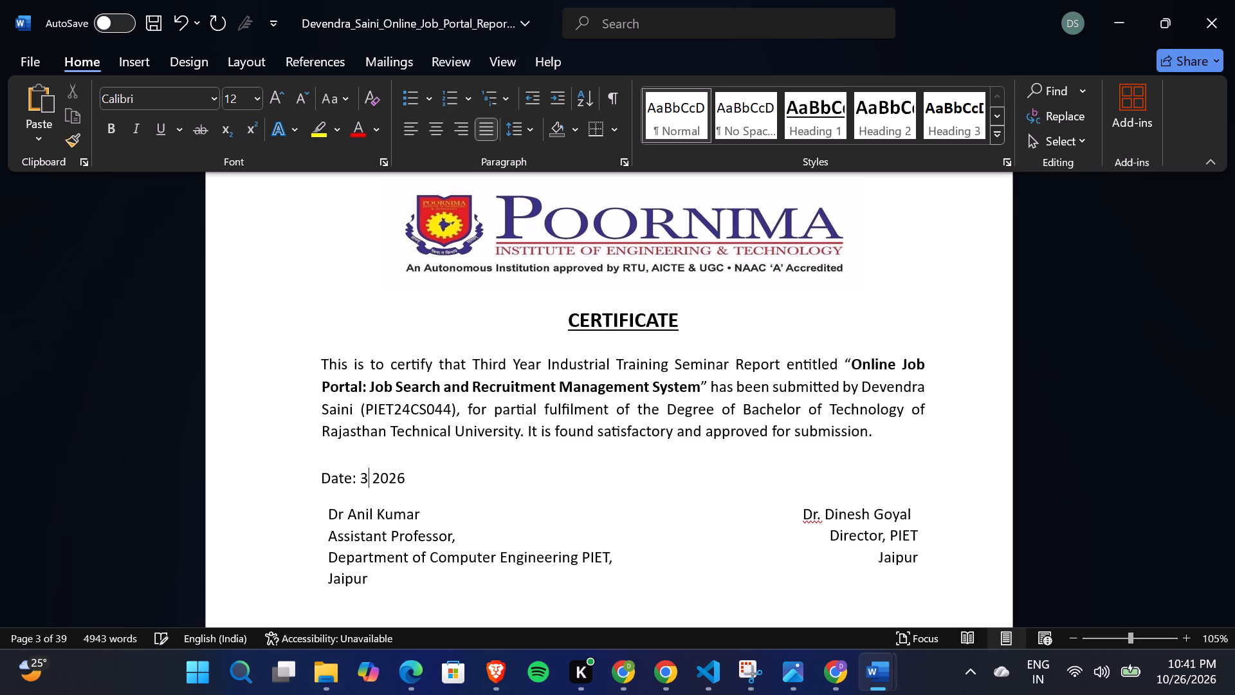
{"action": "key", "text": "BackSpace"}
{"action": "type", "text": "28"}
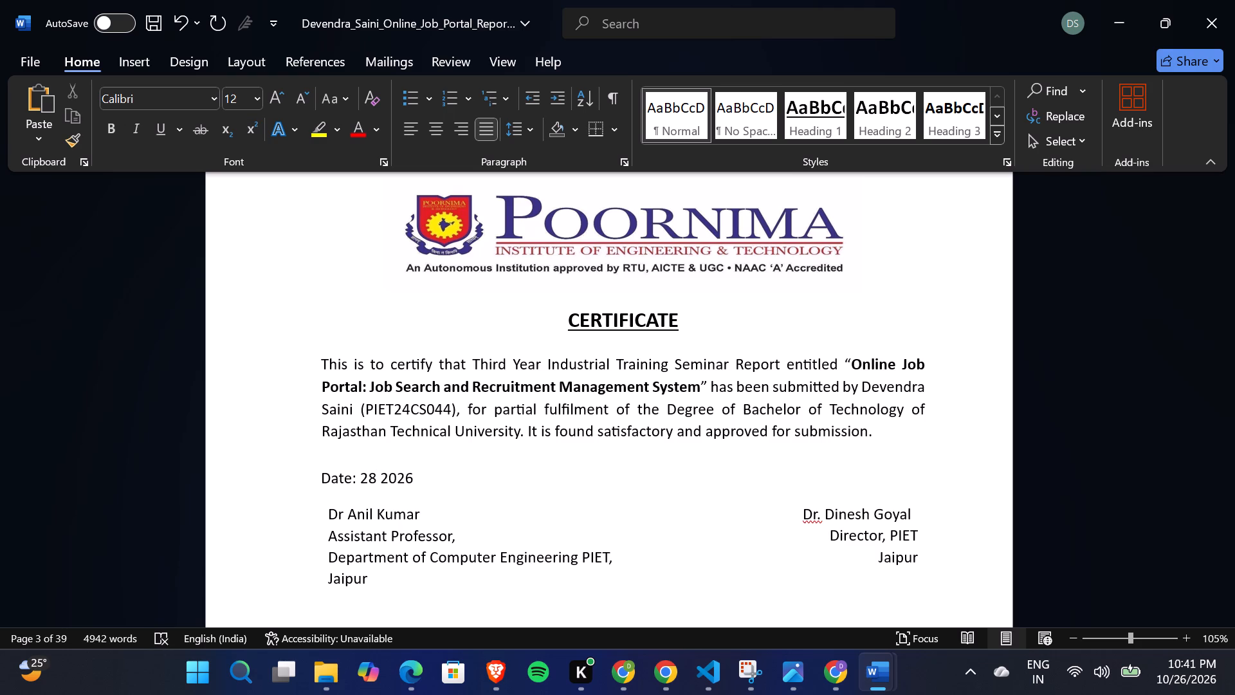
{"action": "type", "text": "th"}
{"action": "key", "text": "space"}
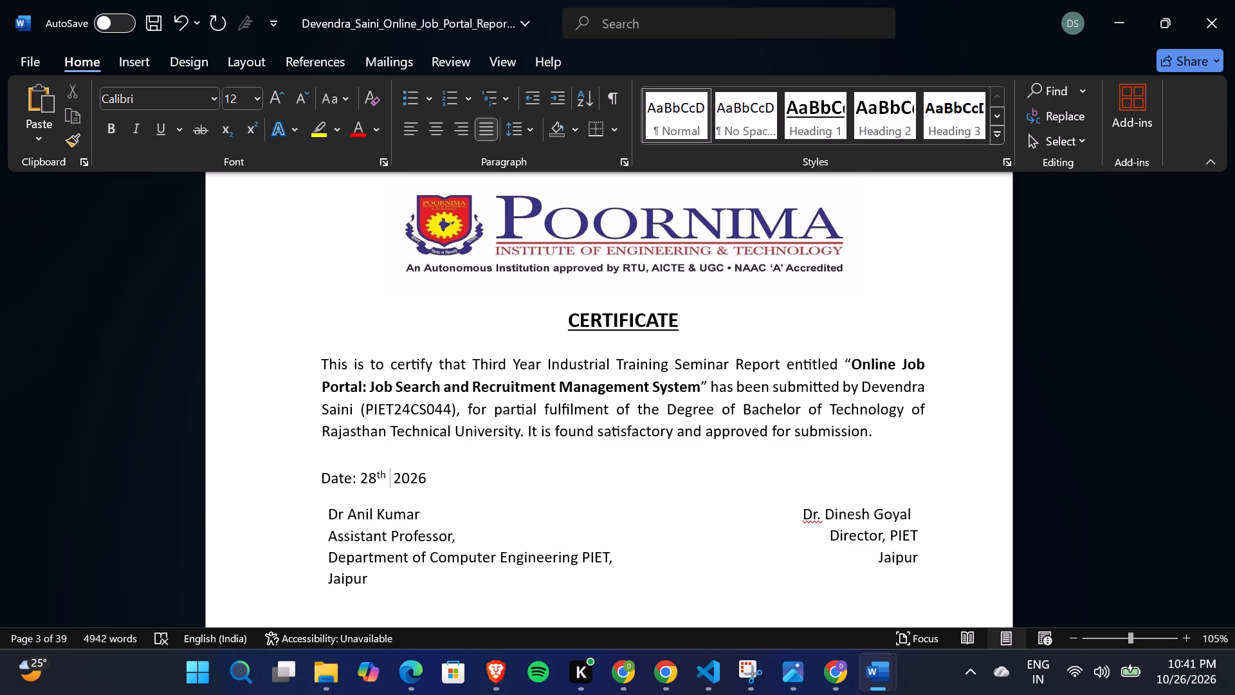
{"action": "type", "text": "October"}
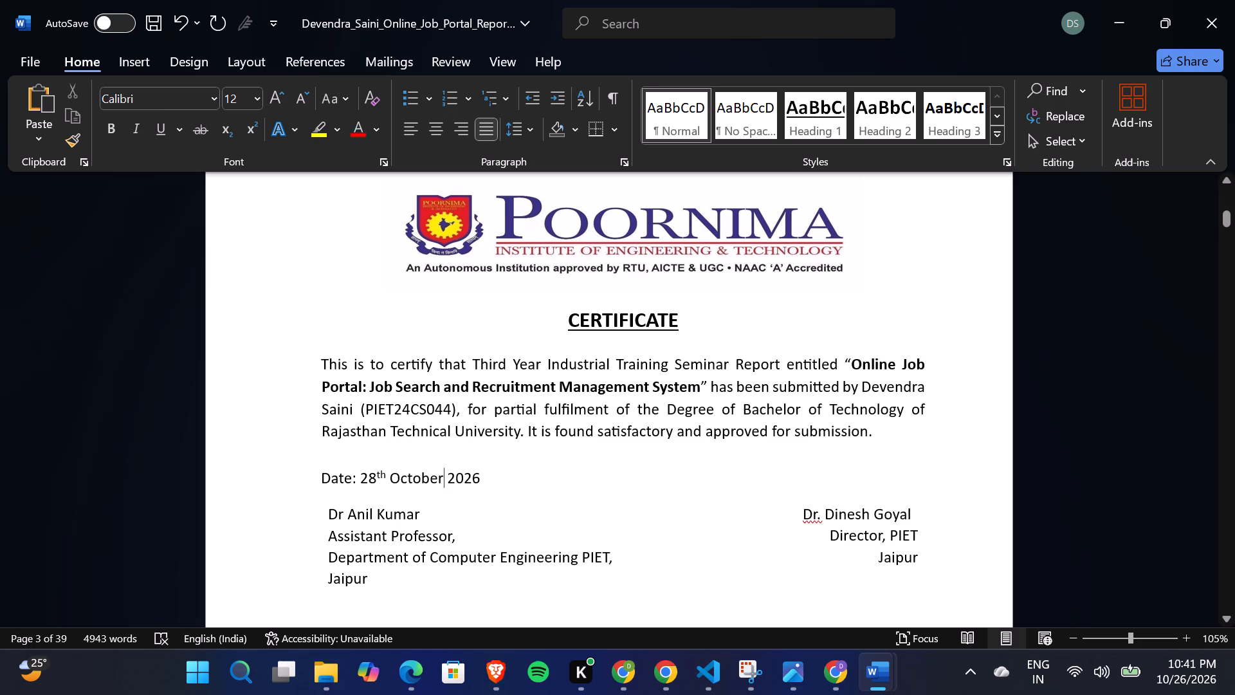
Replace the date below the declaration paragraph, under Place: JAIPUR, with 28th October 2026.
{"action": "scroll", "coordinate": [724, 452], "scroll_direction": "down", "scroll_amount": 5}
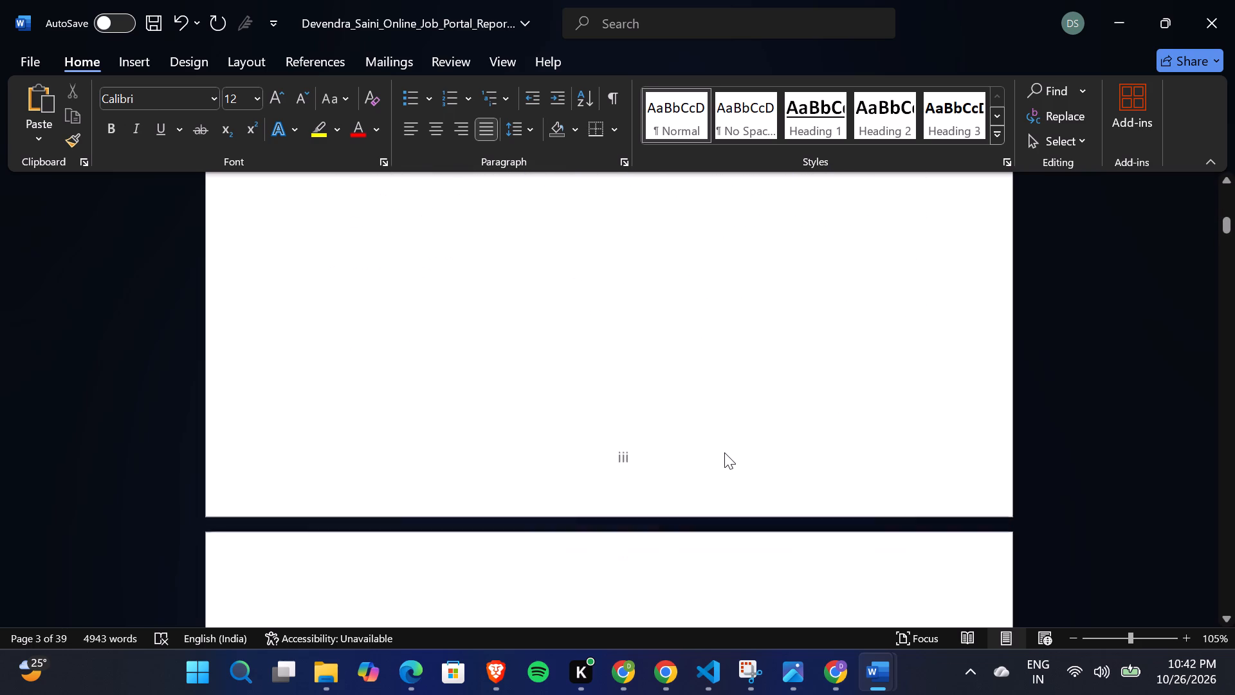
{"action": "scroll", "coordinate": [724, 452], "scroll_direction": "down", "scroll_amount": 3}
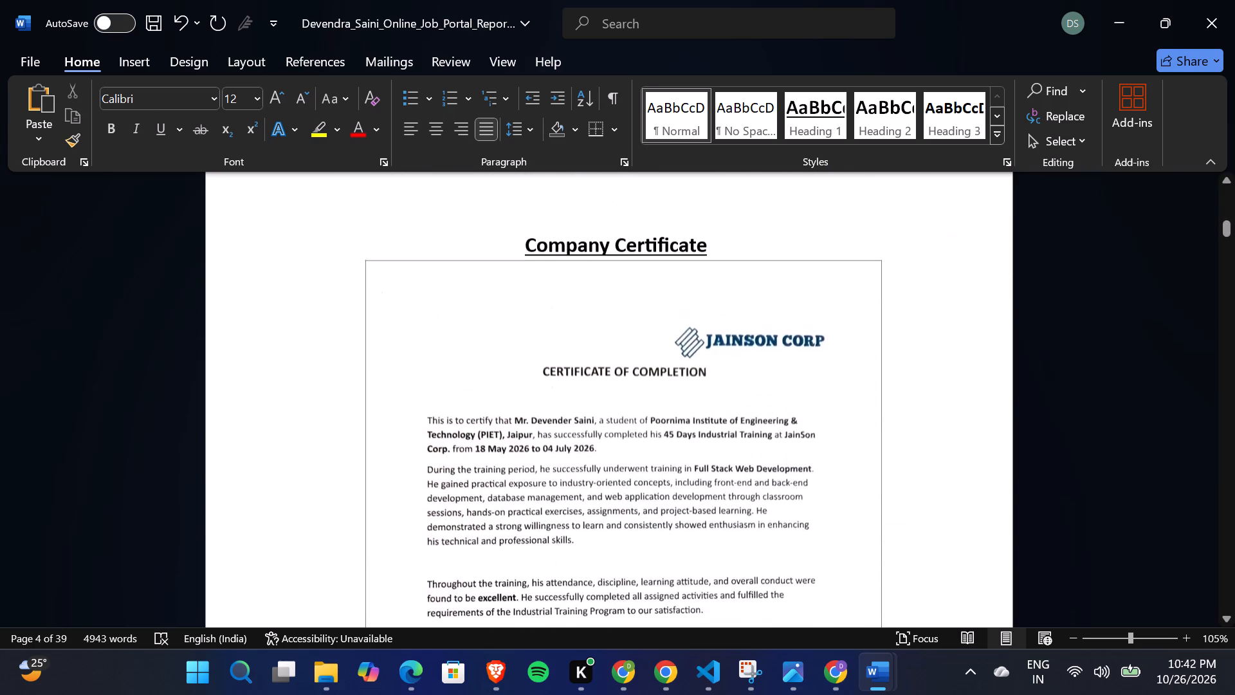
{"action": "scroll", "coordinate": [724, 452], "scroll_direction": "down", "scroll_amount": 2}
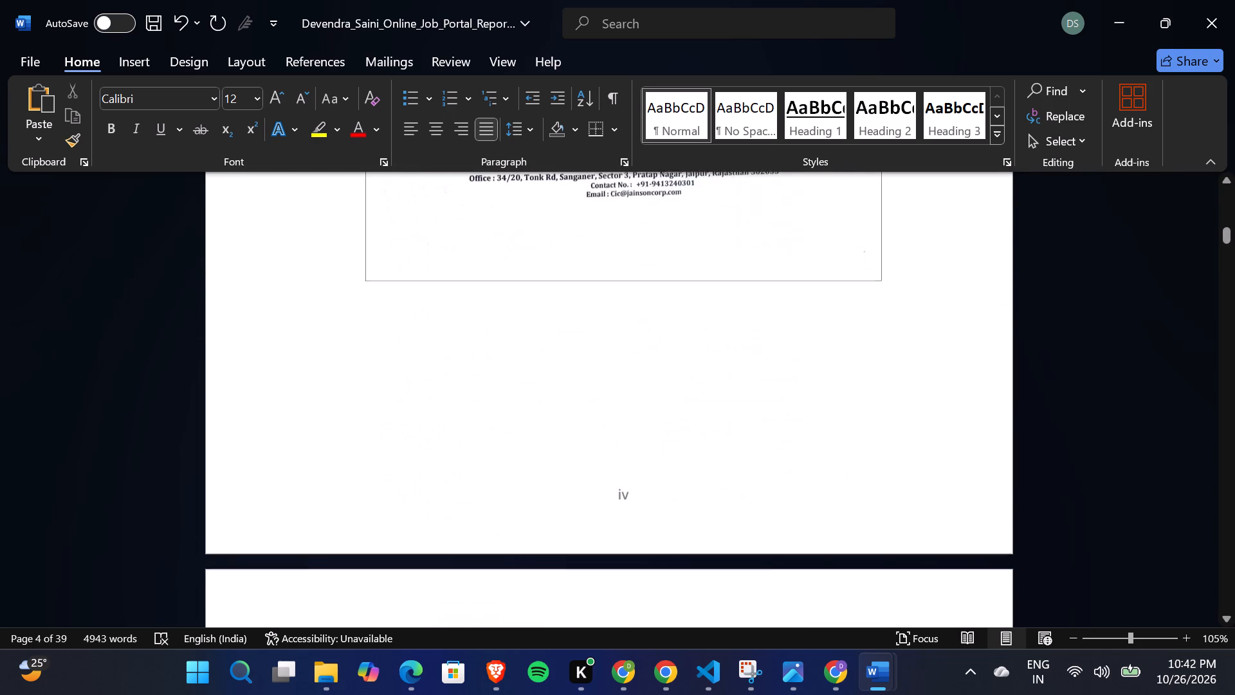
{"action": "scroll", "coordinate": [724, 452], "scroll_direction": "down", "scroll_amount": 1}
{"action": "scroll", "coordinate": [724, 452], "scroll_direction": "right", "scroll_amount": 2}
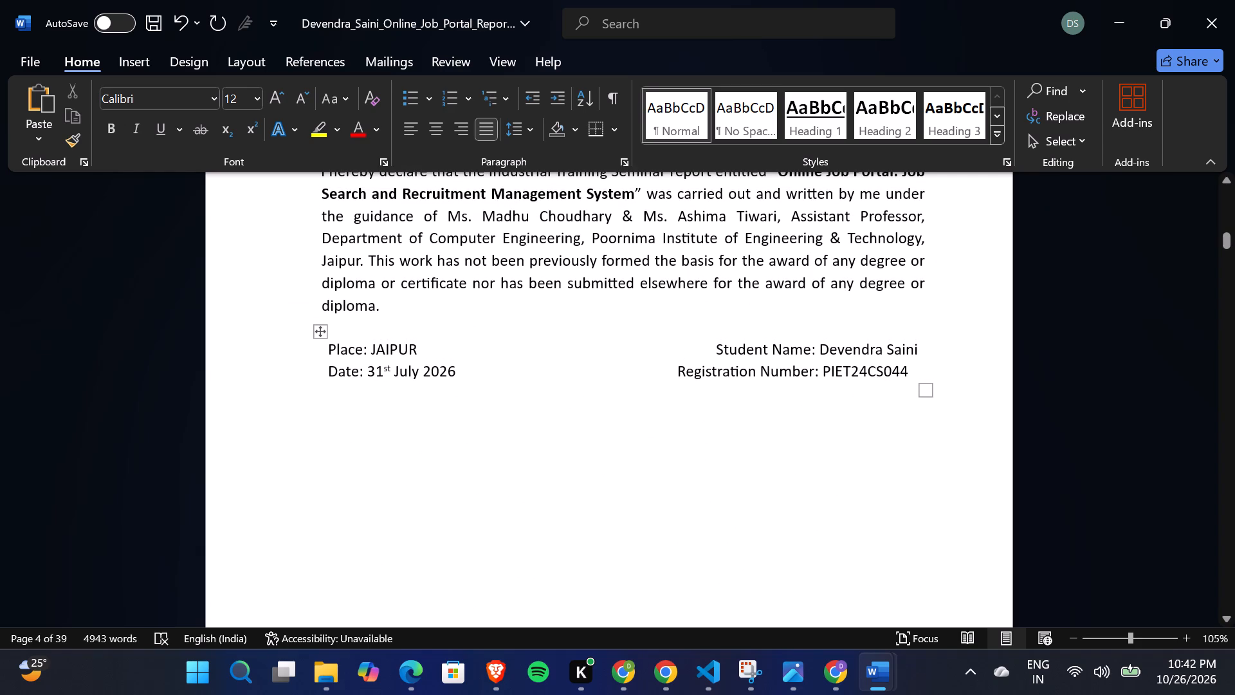
{"action": "scroll", "coordinate": [724, 452], "scroll_direction": "right", "scroll_amount": 3}
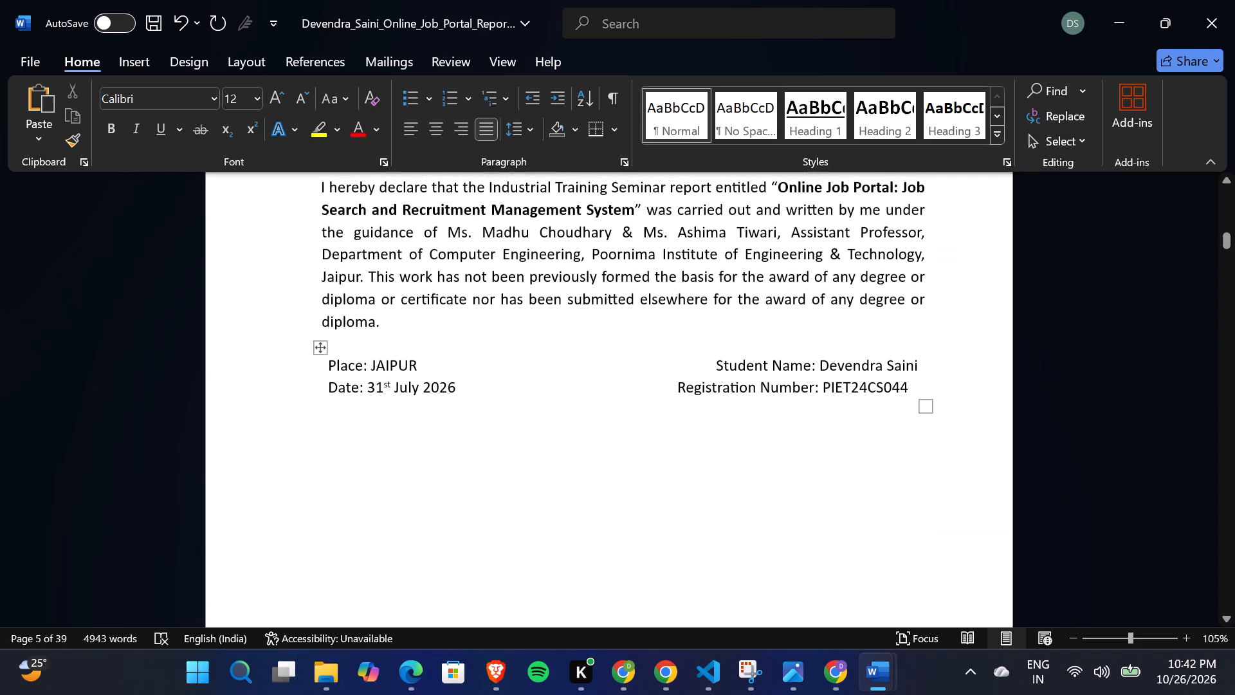
{"action": "scroll", "coordinate": [724, 452], "scroll_direction": "right", "scroll_amount": 1}
{"action": "scroll", "coordinate": [724, 452], "scroll_direction": "up", "scroll_amount": 1}
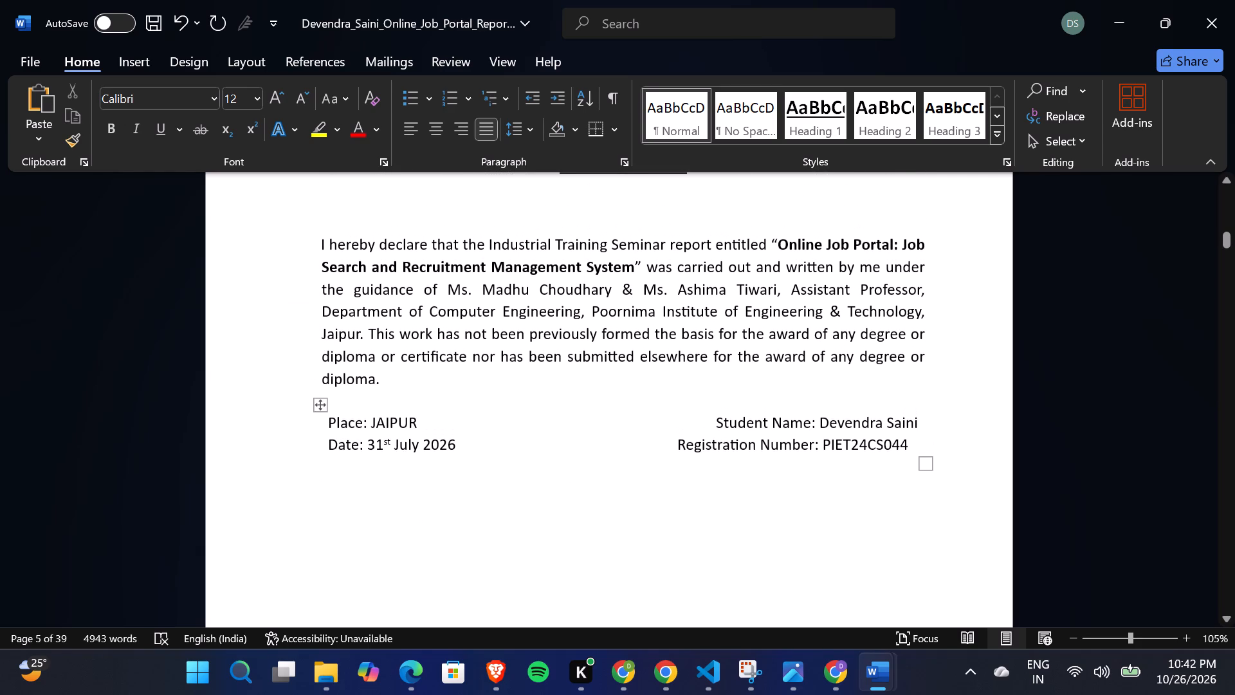
{"action": "left_click", "coordinate": [461, 449]}
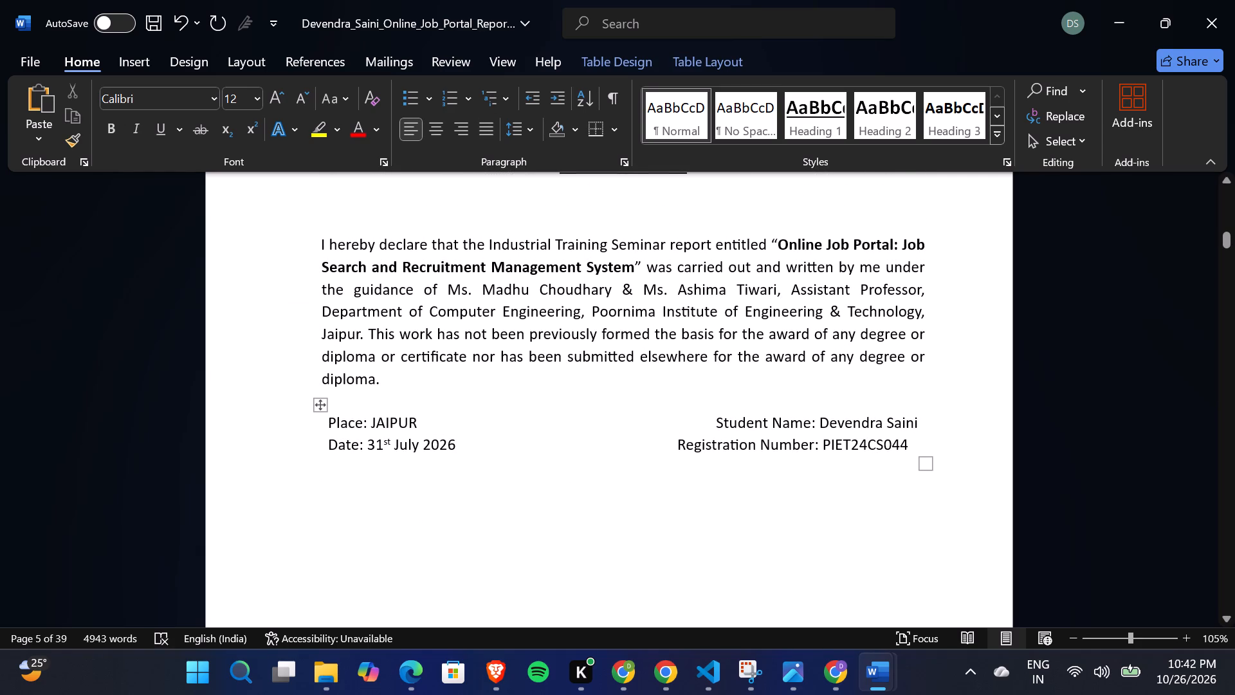
{"action": "key", "text": "BackSpace"}
{"action": "key", "text": "BackSpace"}
{"action": "key", "text": "BackSpace"}
{"action": "key", "text": "BackSpace"}
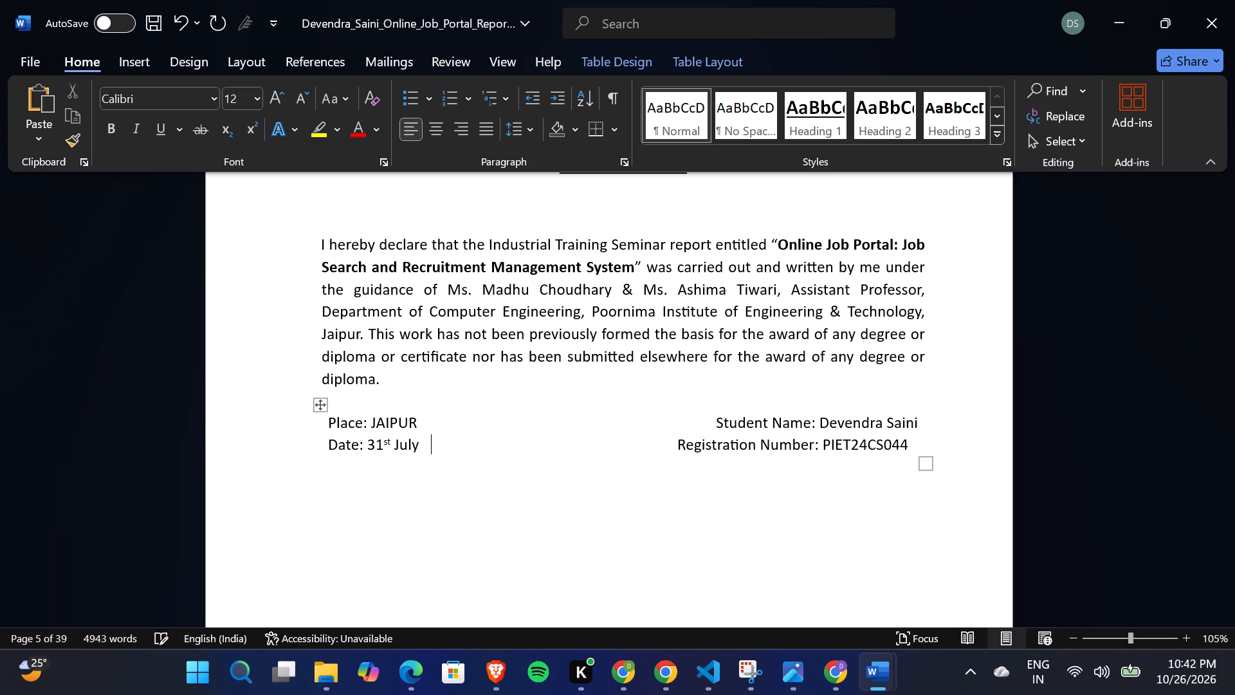
{"action": "key", "text": "BackSpace"}
{"action": "key", "text": "BackSpace"}
{"action": "key", "text": "BackSpace"}
{"action": "key", "text": "BackSpace"}
{"action": "key", "text": "BackSpace"}
{"action": "key", "text": "BackSpace"}
{"action": "key", "text": "BackSpace"}
{"action": "key", "text": "BackSpace"}
{"action": "key", "text": "BackSpace"}
{"action": "key", "text": "BackSpace"}
{"action": "type", "text": "28"}
{"action": "type", "text": "th"}
{"action": "key", "text": "space"}
{"action": "key", "text": "shift+o"}
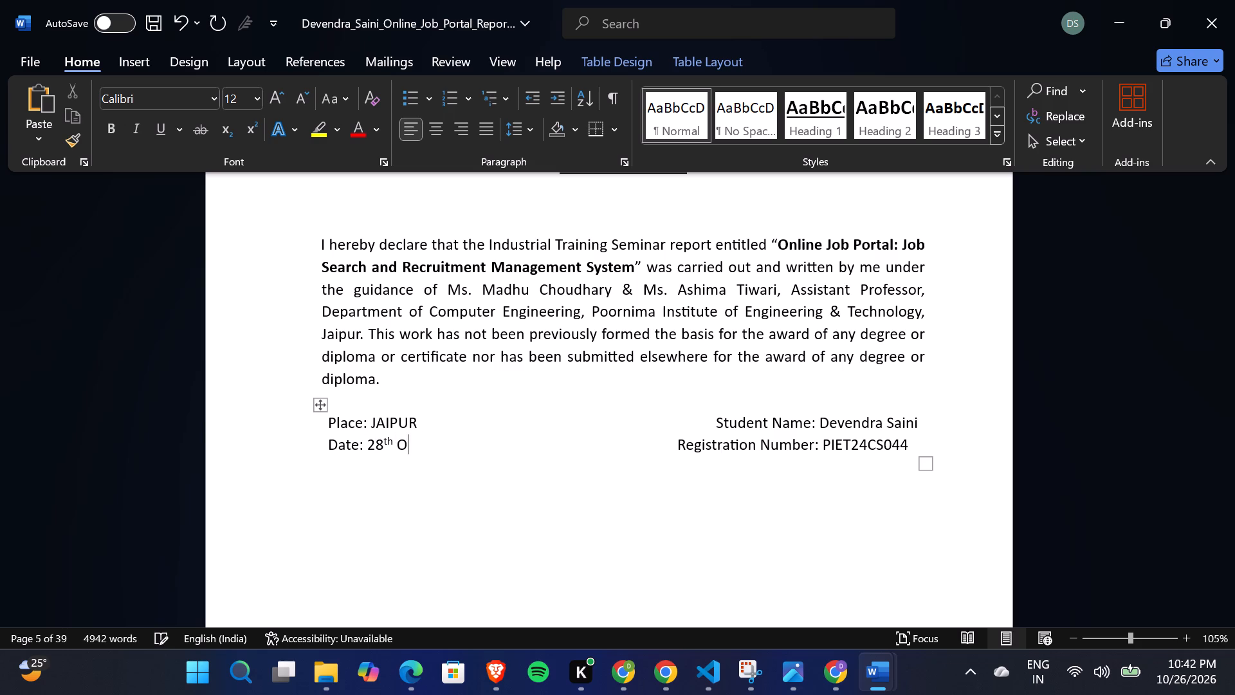
{"action": "type", "text": "ctober 202"}
{"action": "key", "text": "6"}
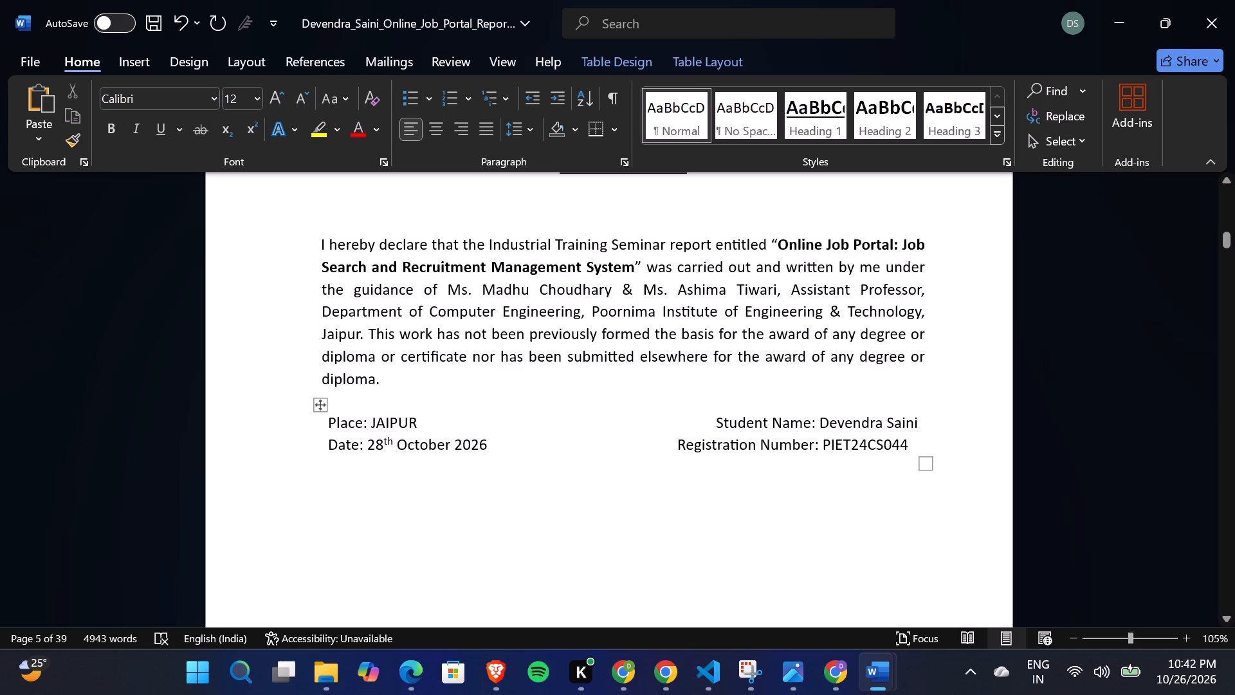
Change the title of the second-named guide in the declaration paragraph to Dr.
{"action": "left_click", "coordinate": [663, 288]}
{"action": "key", "text": "BackSpace"}
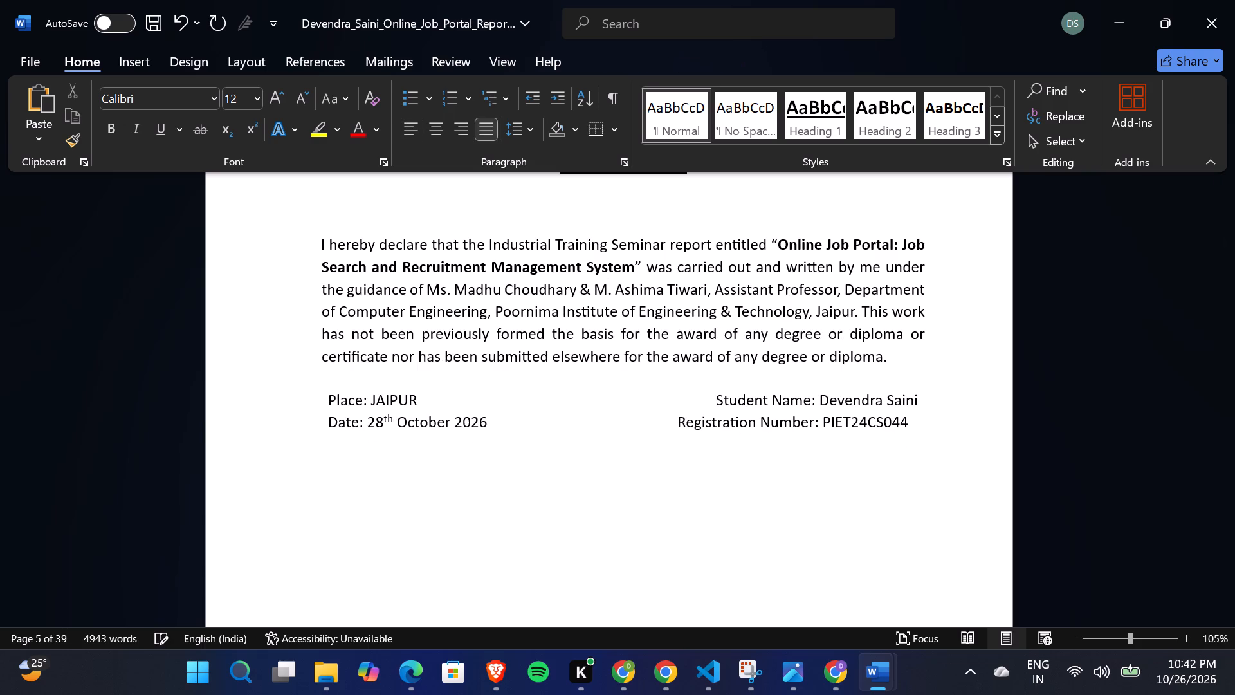
{"action": "key", "text": "BackSpace"}
{"action": "type", "text": "Dr"}
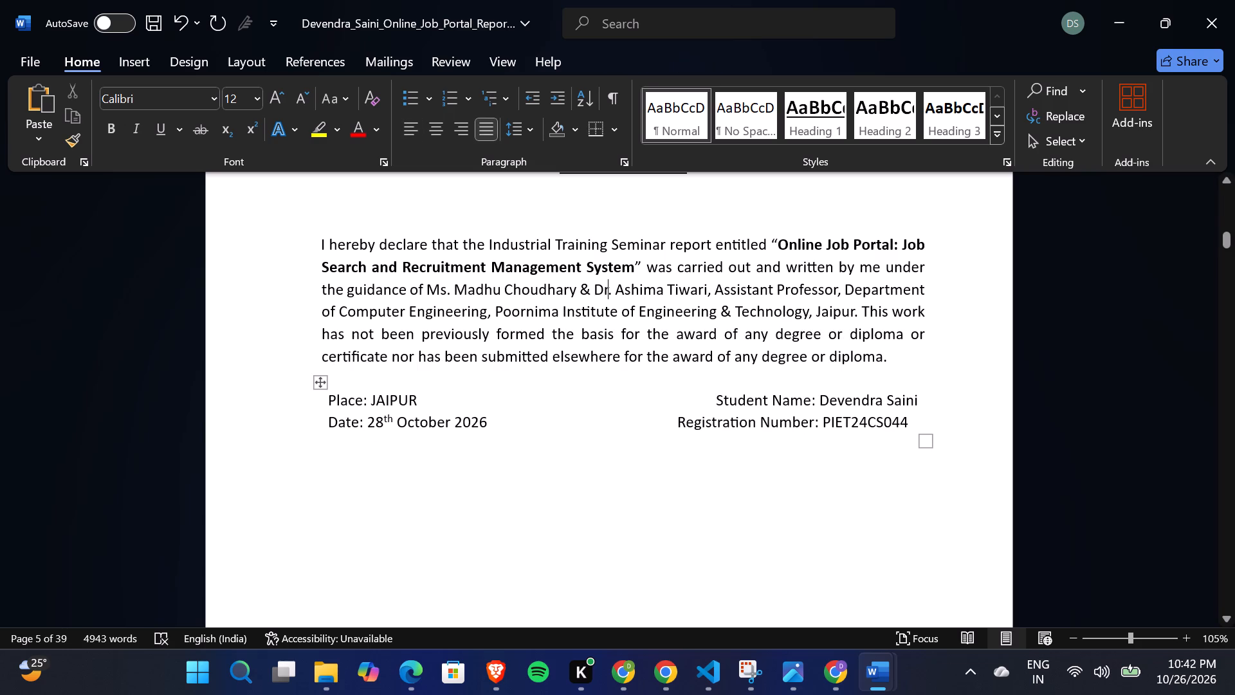
{"action": "left_click", "coordinate": [661, 508]}
Change the title of the first-named guide in the Acknowledgement's gratitude paragraph to Dr.
{"action": "scroll", "coordinate": [661, 508], "scroll_direction": "down", "scroll_amount": 4}
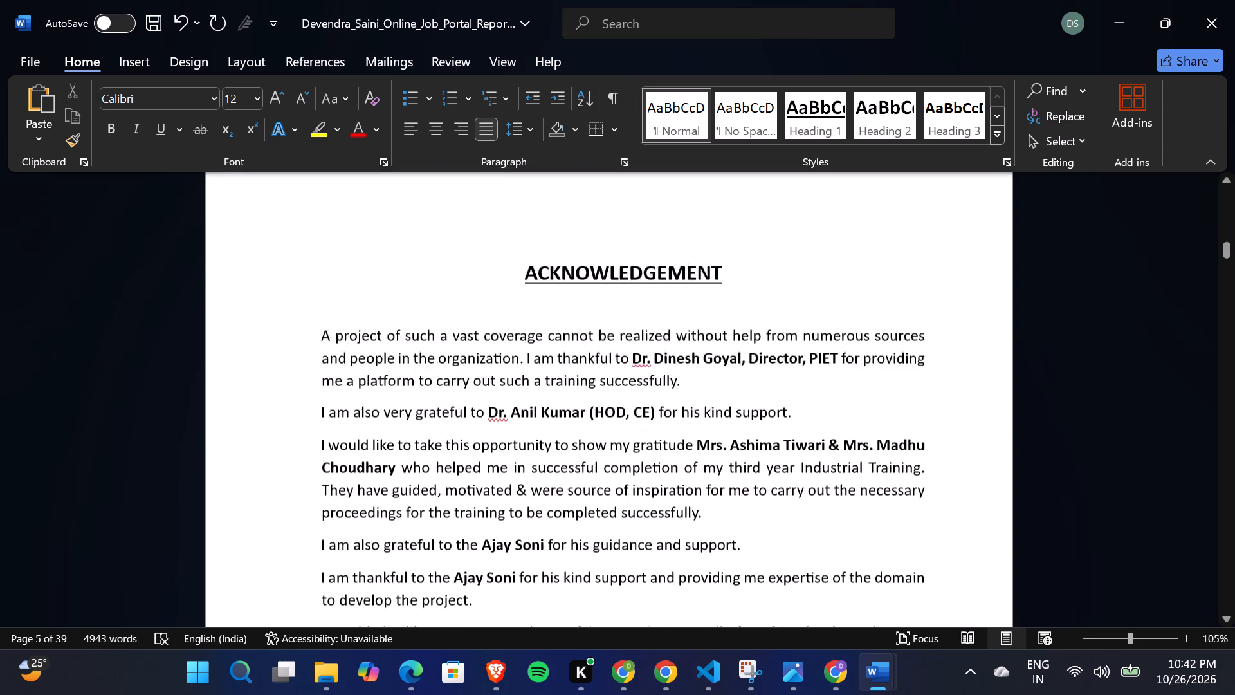
{"action": "scroll", "coordinate": [661, 508], "scroll_direction": "down", "scroll_amount": 1}
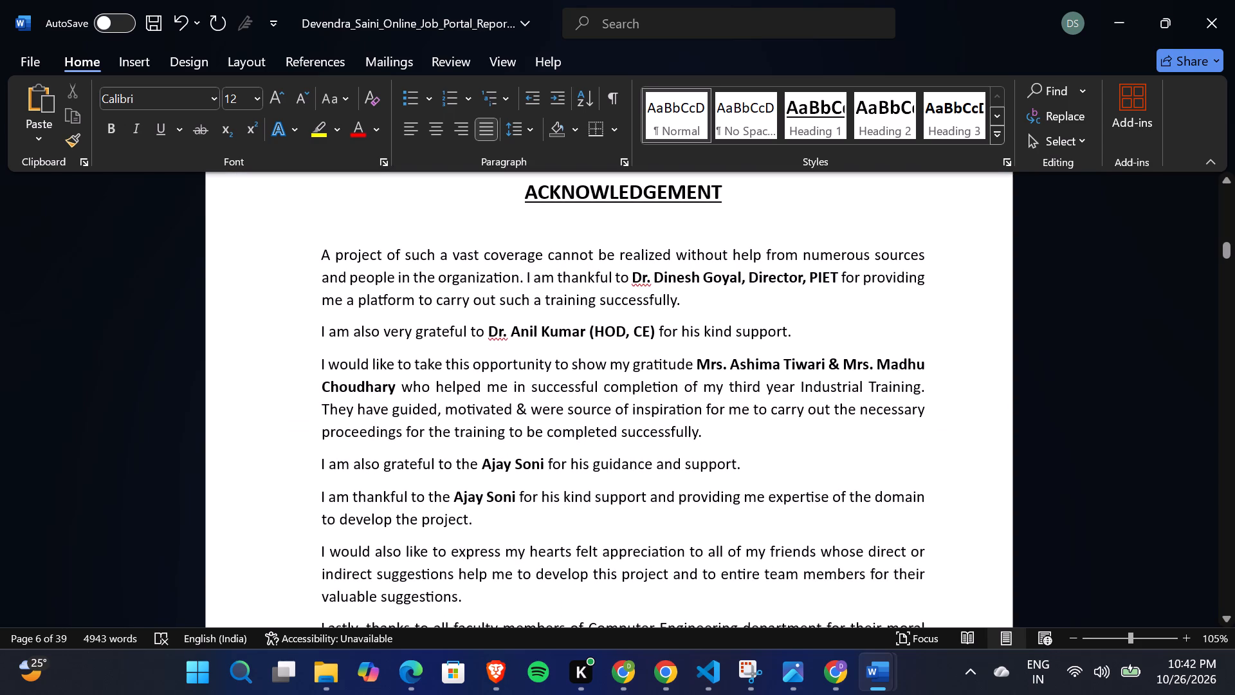
{"action": "left_click", "coordinate": [722, 364]}
{"action": "key", "text": "BackSpace"}
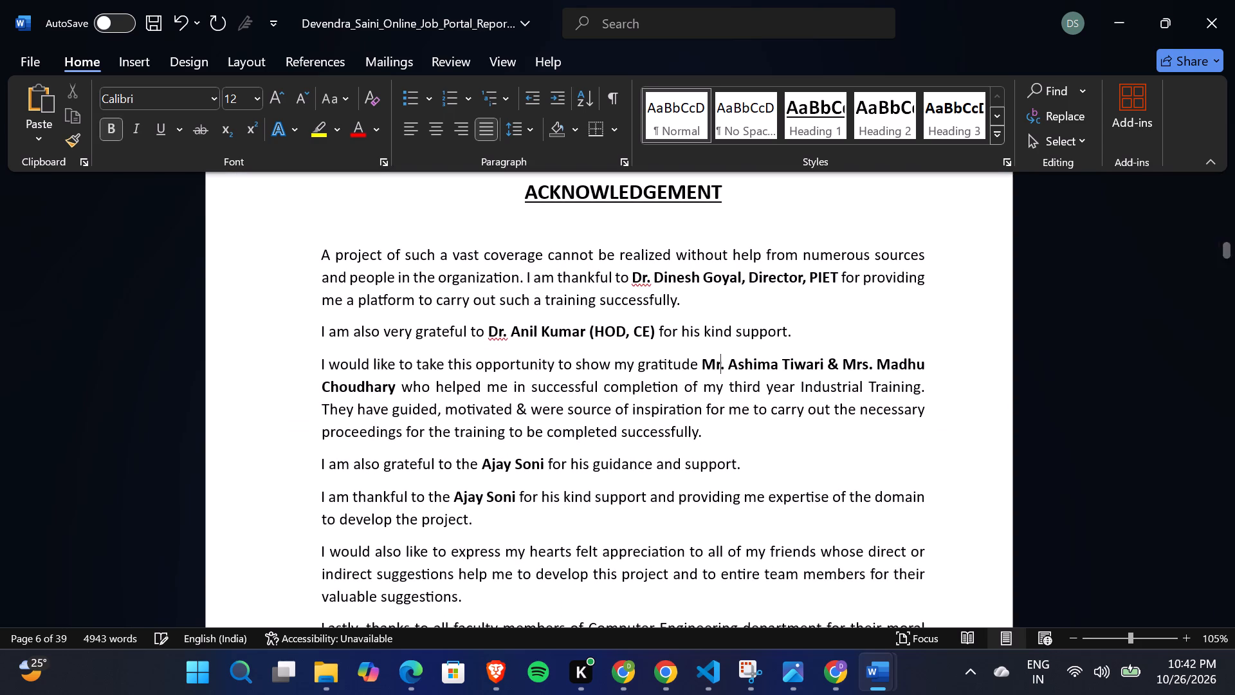
{"action": "key", "text": "BackSpace"}
{"action": "key", "text": "BackSpace"}
{"action": "type", "text": "Dr"}
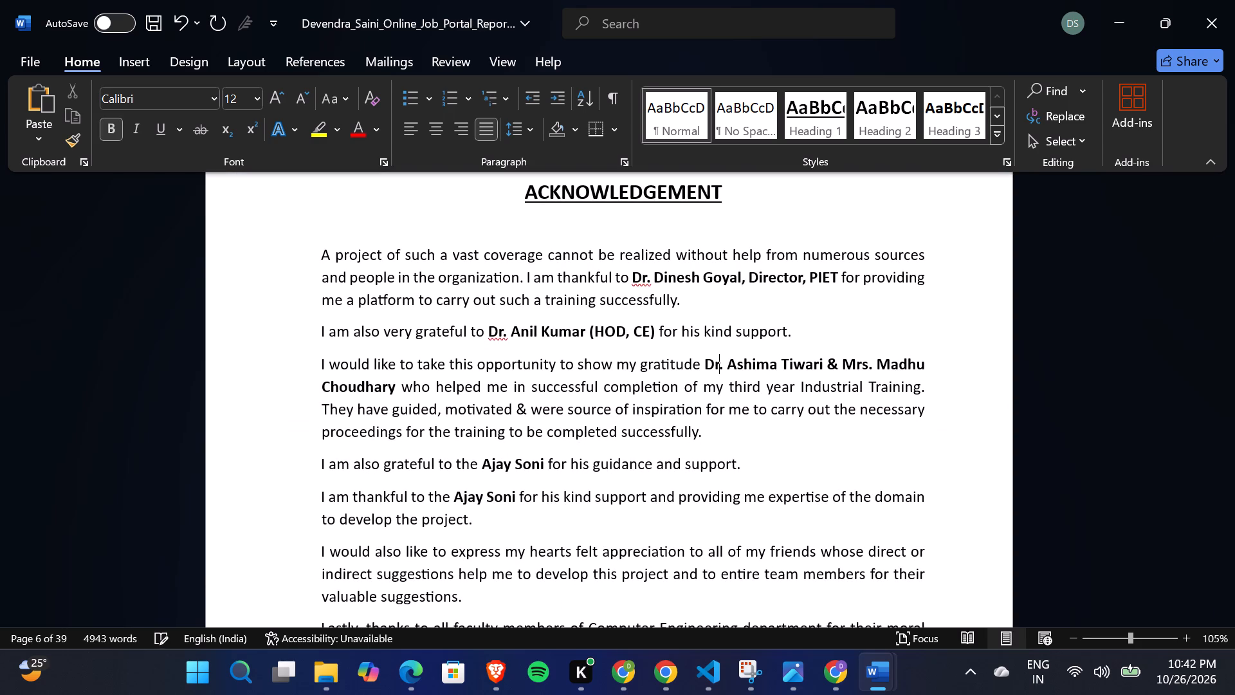
{"action": "left_click", "coordinate": [850, 429]}
Change the submission date under Submitted by at the end of the Acknowledgement to 28th October, keeping the existing year.
{"action": "scroll", "coordinate": [850, 429], "scroll_direction": "down", "scroll_amount": 2}
{"action": "scroll", "coordinate": [850, 429], "scroll_direction": "up", "scroll_amount": 1}
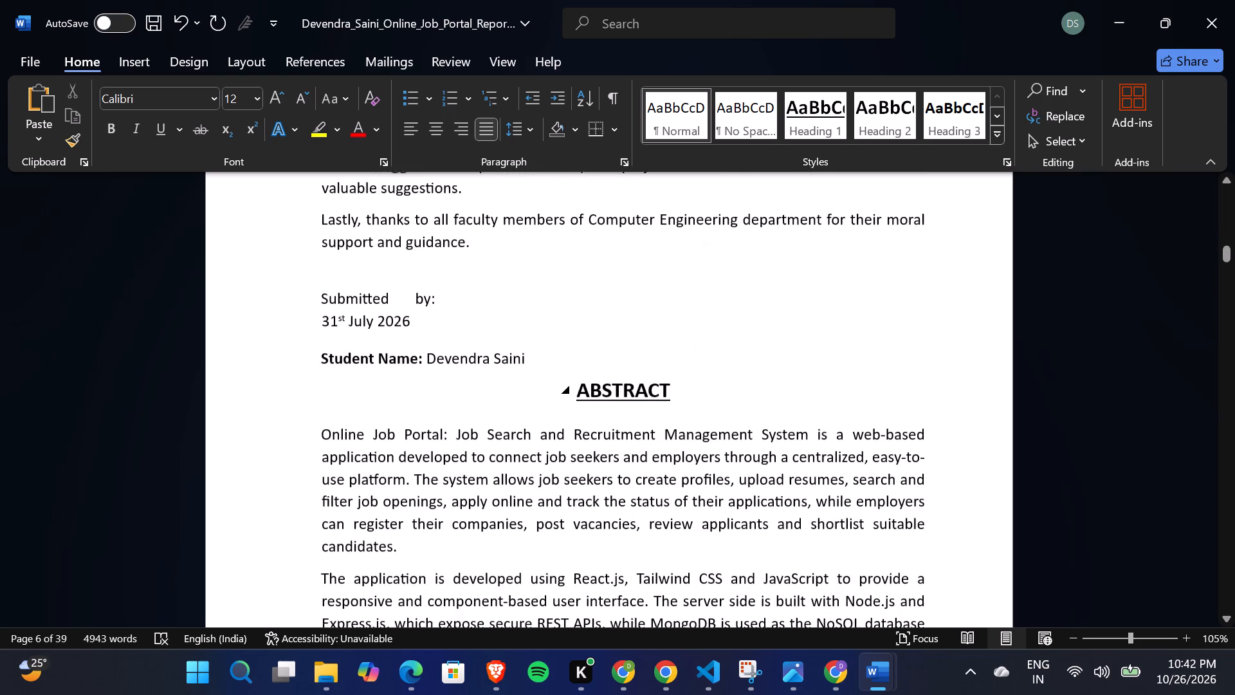
{"action": "scroll", "coordinate": [850, 429], "scroll_direction": "up", "scroll_amount": 1}
{"action": "scroll", "coordinate": [850, 429], "scroll_direction": "right", "scroll_amount": 1}
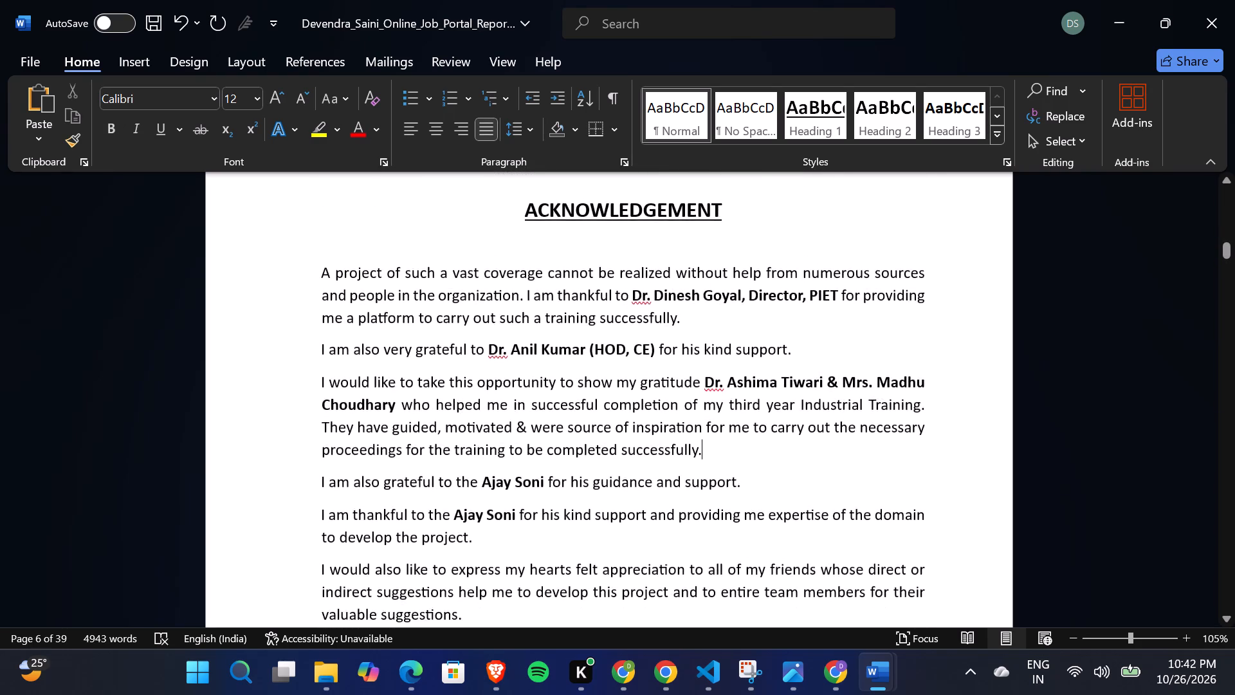
{"action": "scroll", "coordinate": [850, 429], "scroll_direction": "right", "scroll_amount": 1}
{"action": "scroll", "coordinate": [850, 429], "scroll_direction": "down", "scroll_amount": 2}
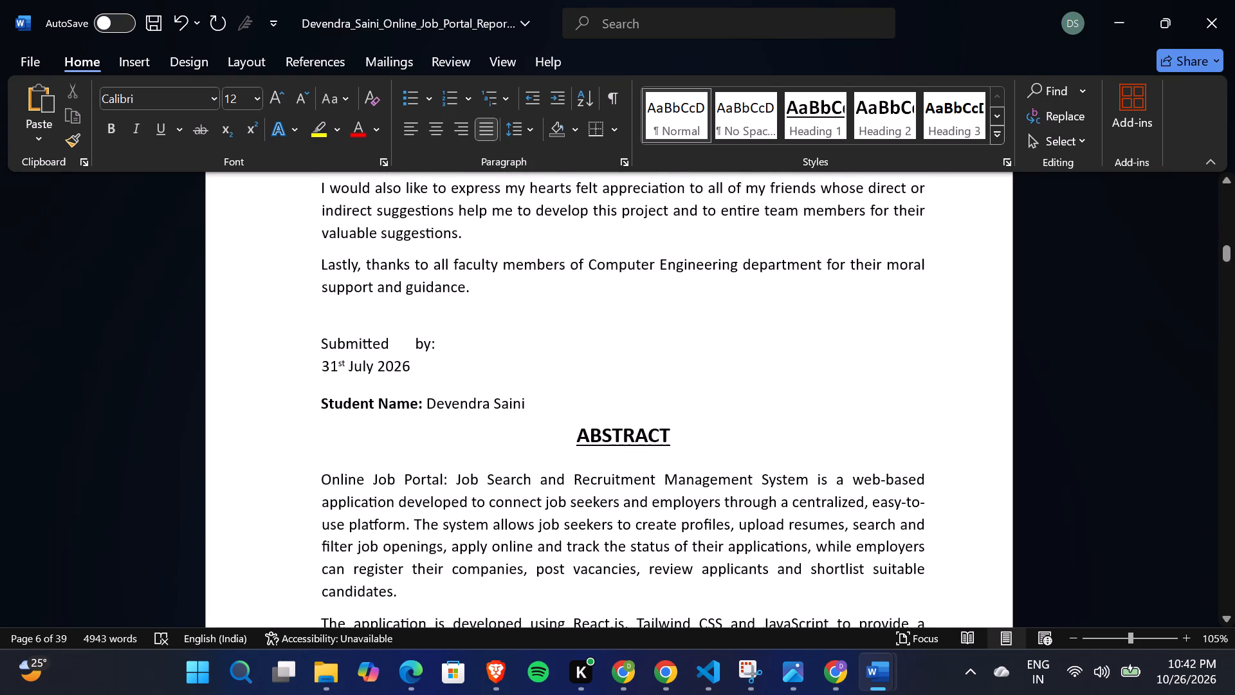
{"action": "left_click", "coordinate": [372, 362]}
{"action": "key", "text": "BackSpace"}
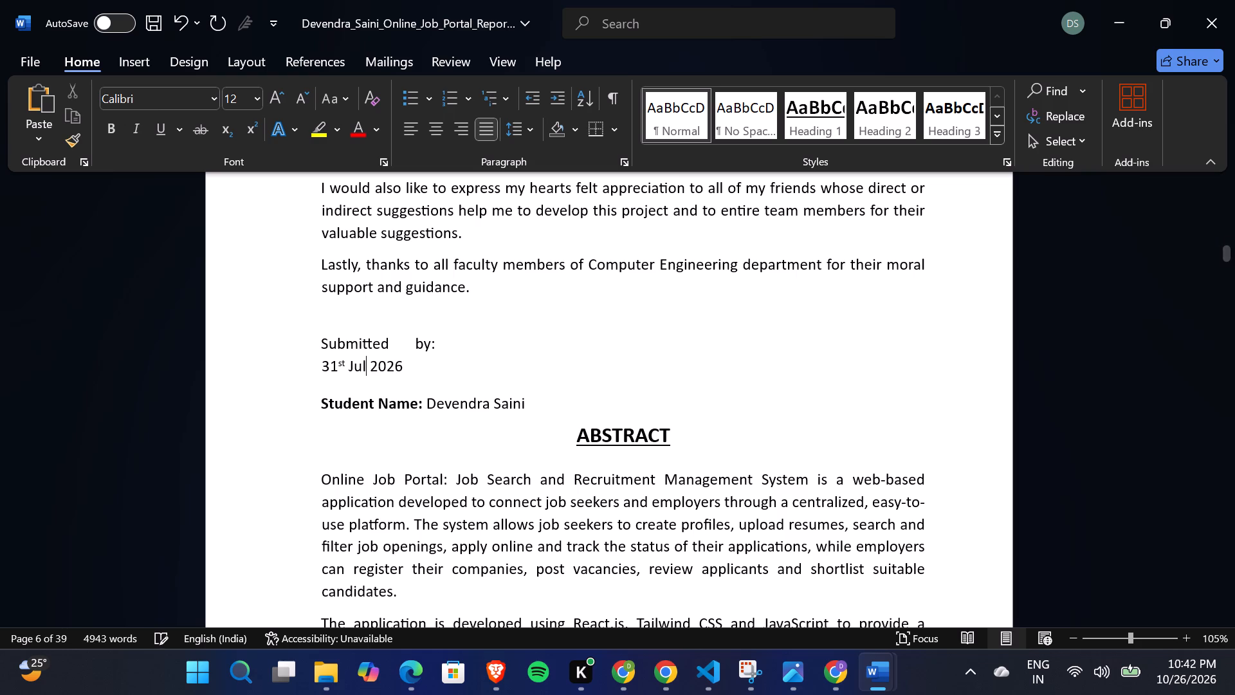
{"action": "key", "text": "BackSpace"}
{"action": "key", "text": "BackSpace"}
{"action": "key", "text": "BackSpace"}
{"action": "key", "text": "BackSpace"}
{"action": "key", "text": "BackSpace"}
{"action": "key", "text": "BackSpace"}
{"action": "key", "text": "BackSpace"}
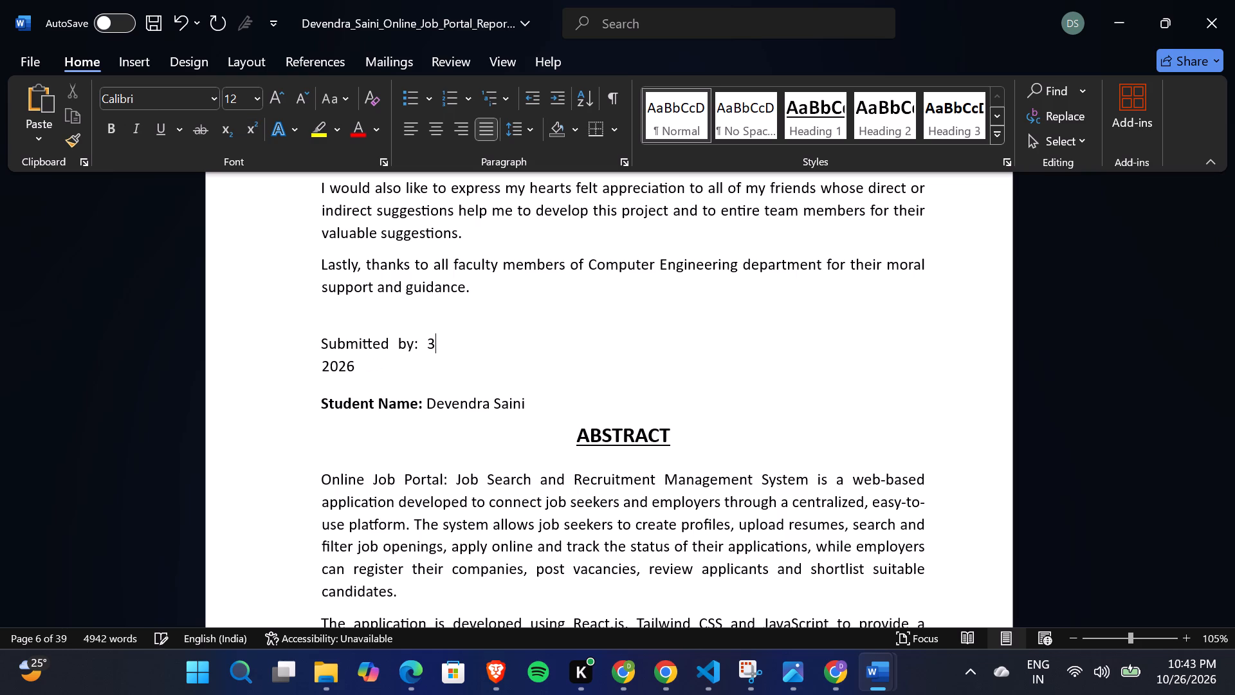
{"action": "key", "text": "BackSpace"}
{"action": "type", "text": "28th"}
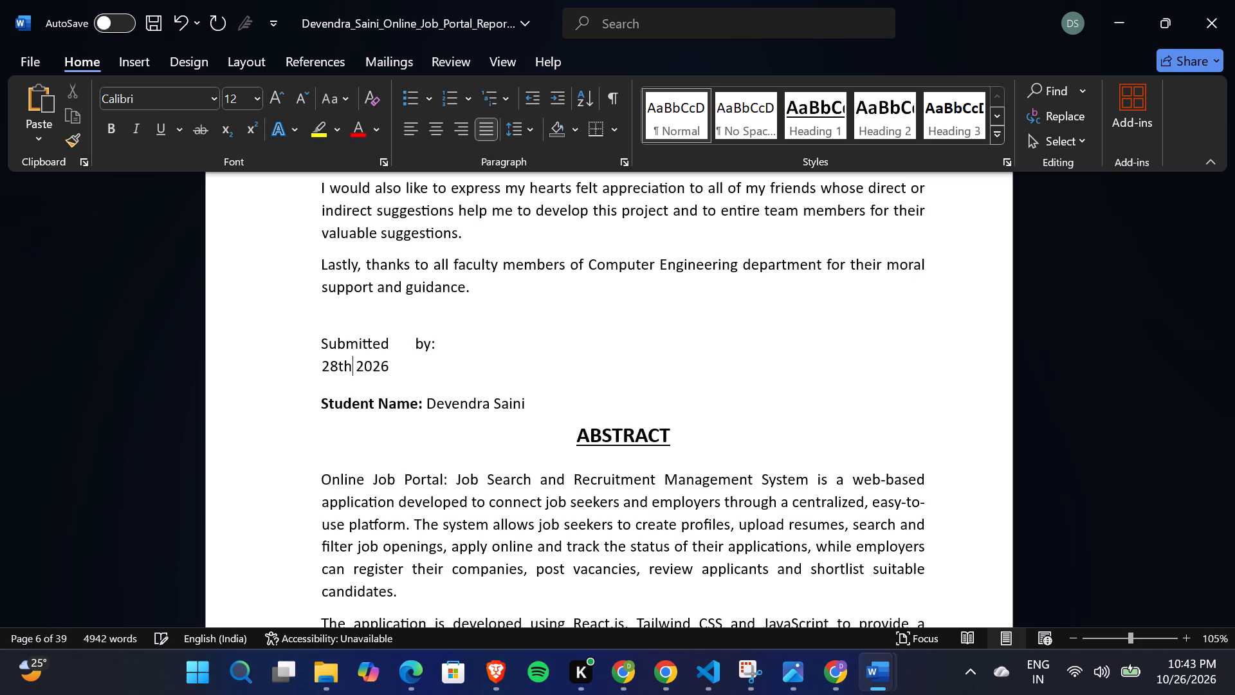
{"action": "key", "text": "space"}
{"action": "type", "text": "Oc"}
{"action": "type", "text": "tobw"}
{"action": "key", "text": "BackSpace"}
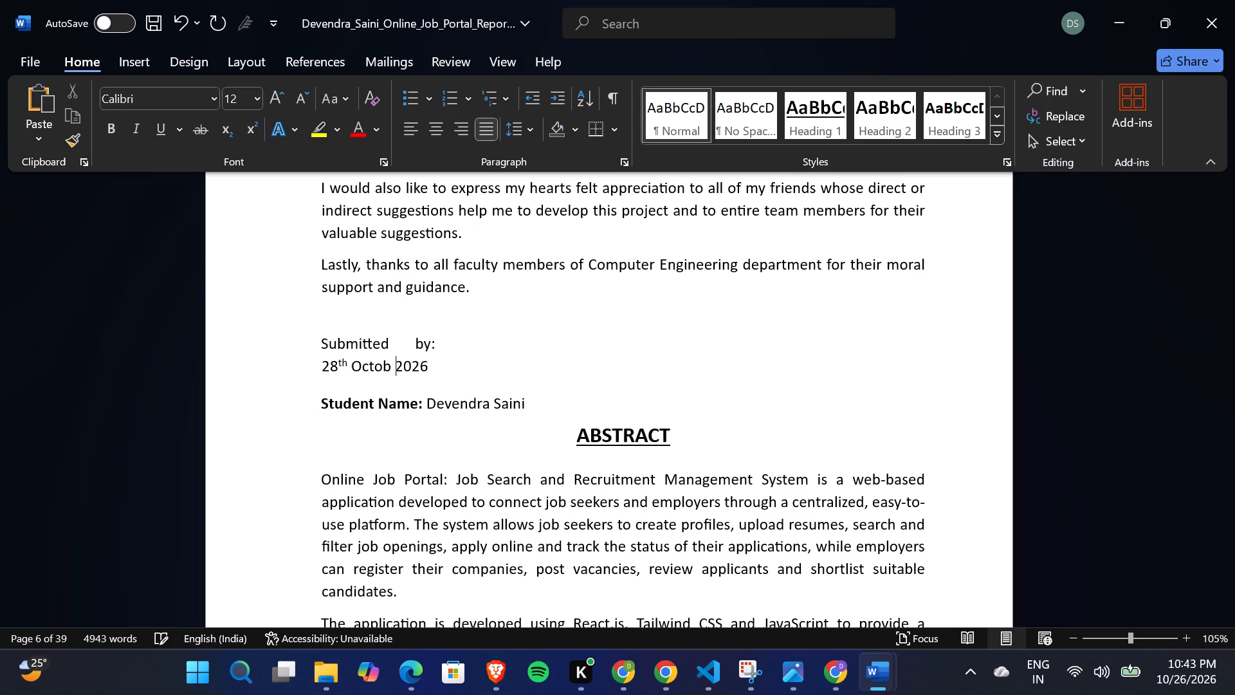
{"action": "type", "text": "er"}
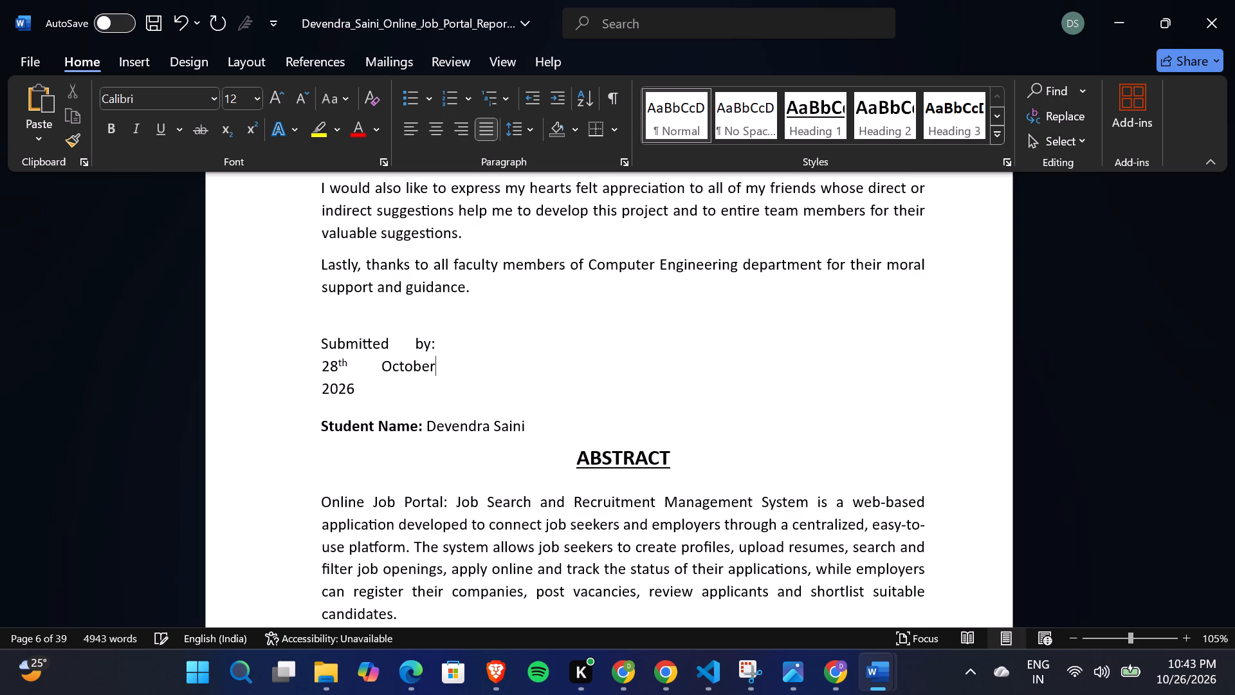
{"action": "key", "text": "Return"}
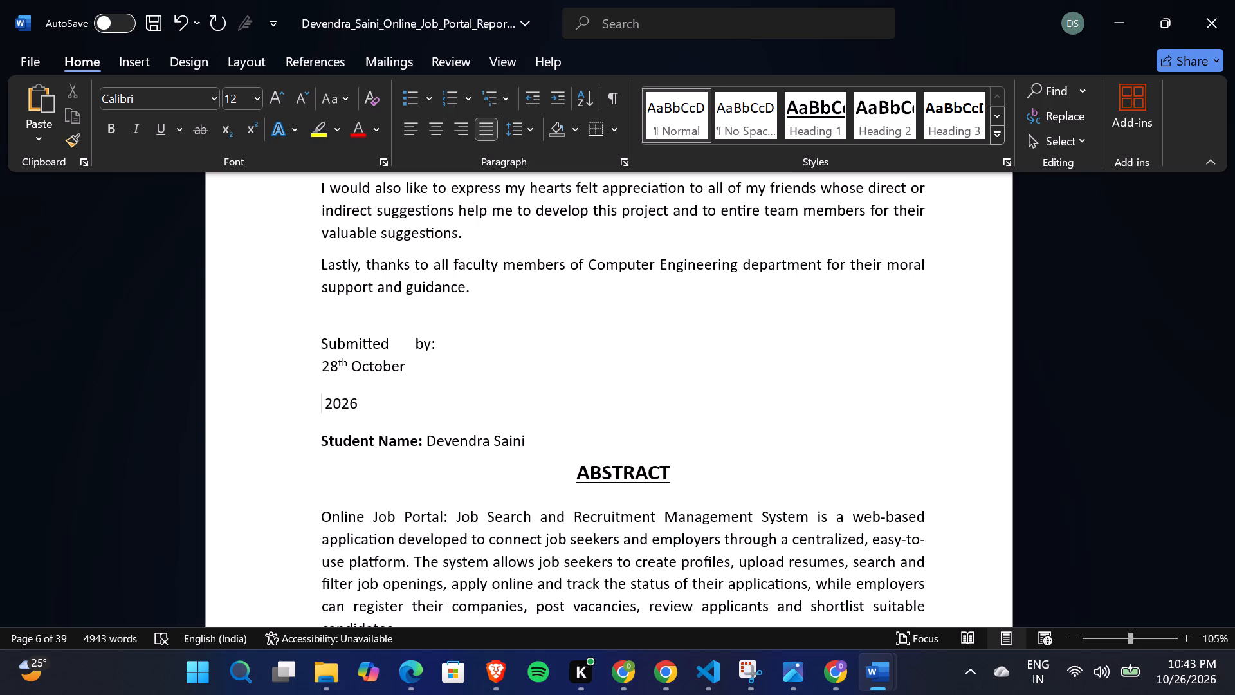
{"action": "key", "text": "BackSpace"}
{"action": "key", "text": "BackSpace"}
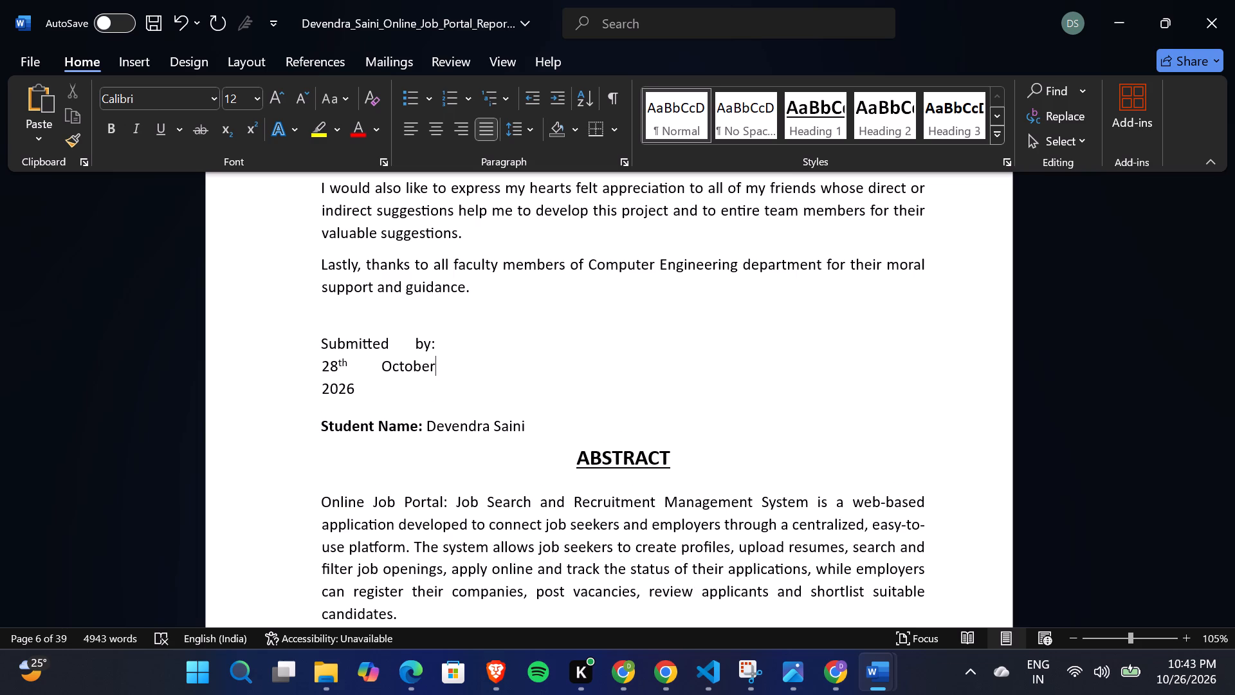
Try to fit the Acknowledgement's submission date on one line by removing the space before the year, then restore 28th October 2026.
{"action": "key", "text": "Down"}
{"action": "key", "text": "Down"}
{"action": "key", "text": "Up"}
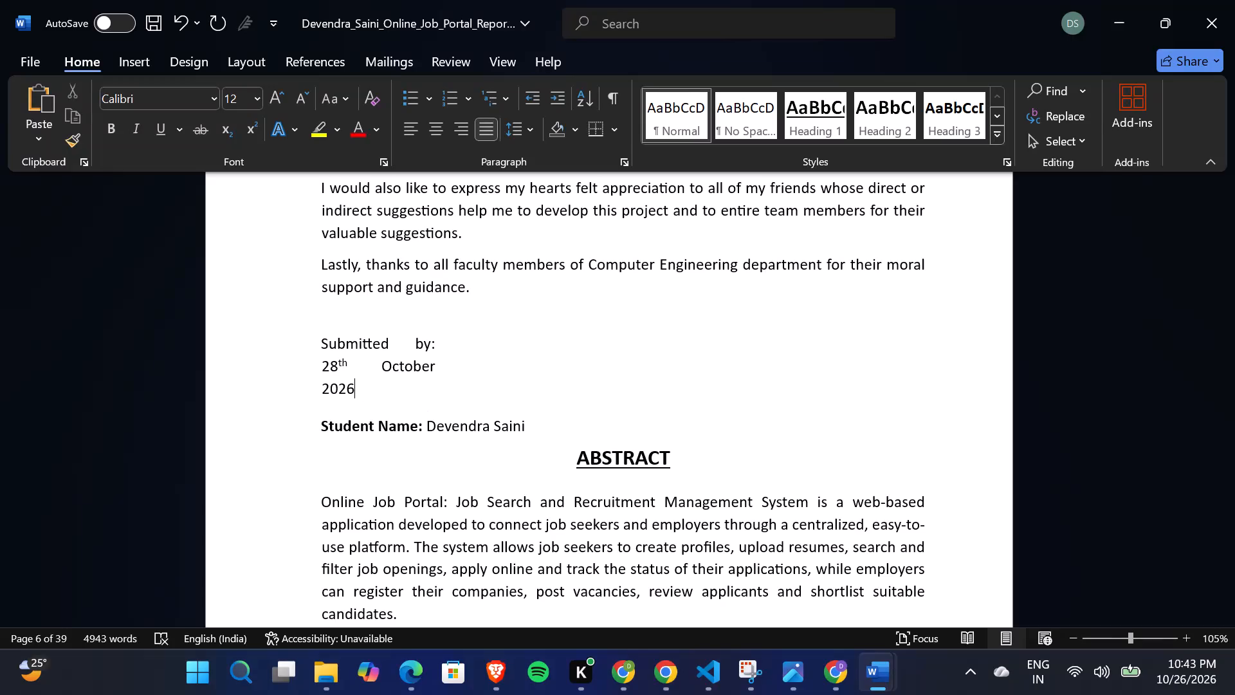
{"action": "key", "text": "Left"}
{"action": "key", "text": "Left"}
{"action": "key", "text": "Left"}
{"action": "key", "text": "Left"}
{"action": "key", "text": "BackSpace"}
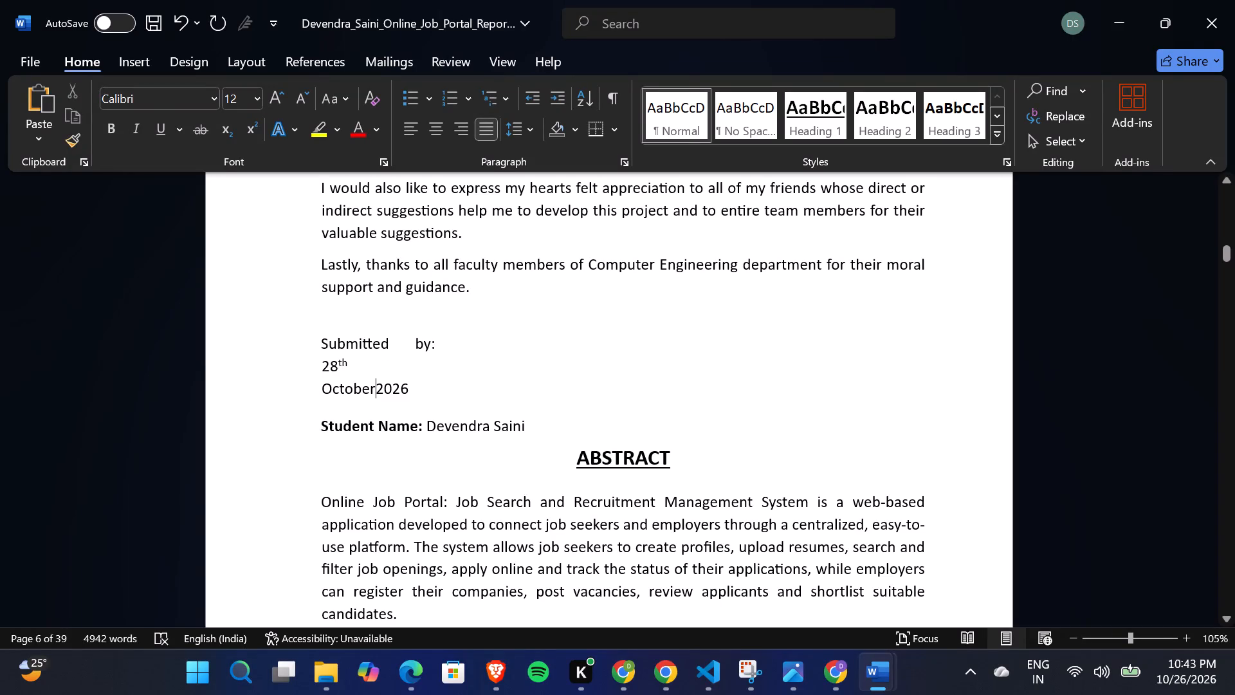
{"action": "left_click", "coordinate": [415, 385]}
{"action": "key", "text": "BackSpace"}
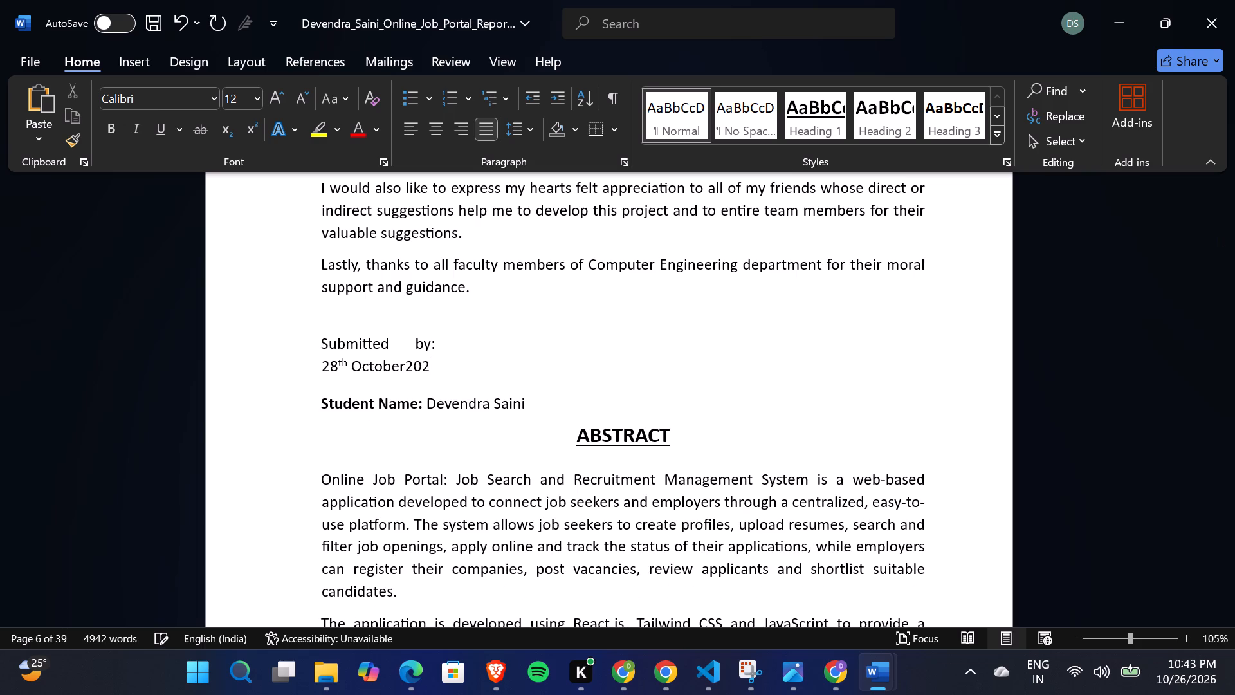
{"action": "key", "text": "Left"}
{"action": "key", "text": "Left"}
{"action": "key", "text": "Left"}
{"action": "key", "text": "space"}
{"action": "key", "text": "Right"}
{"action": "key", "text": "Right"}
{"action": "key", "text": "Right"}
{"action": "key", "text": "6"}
Skim the rest of the report from the Abstract and Table of Content through the chapters to the last page.
{"action": "scroll", "coordinate": [491, 436], "scroll_direction": "down", "scroll_amount": 1}
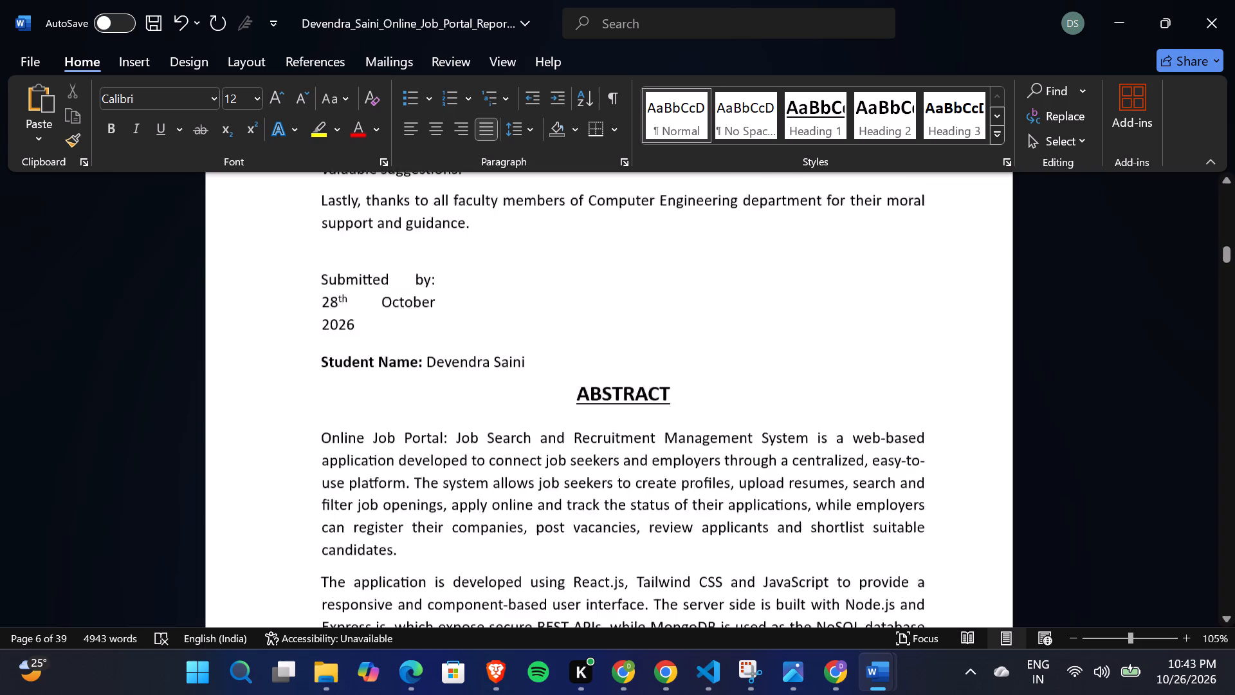
{"action": "scroll", "coordinate": [491, 436], "scroll_direction": "down", "scroll_amount": 5}
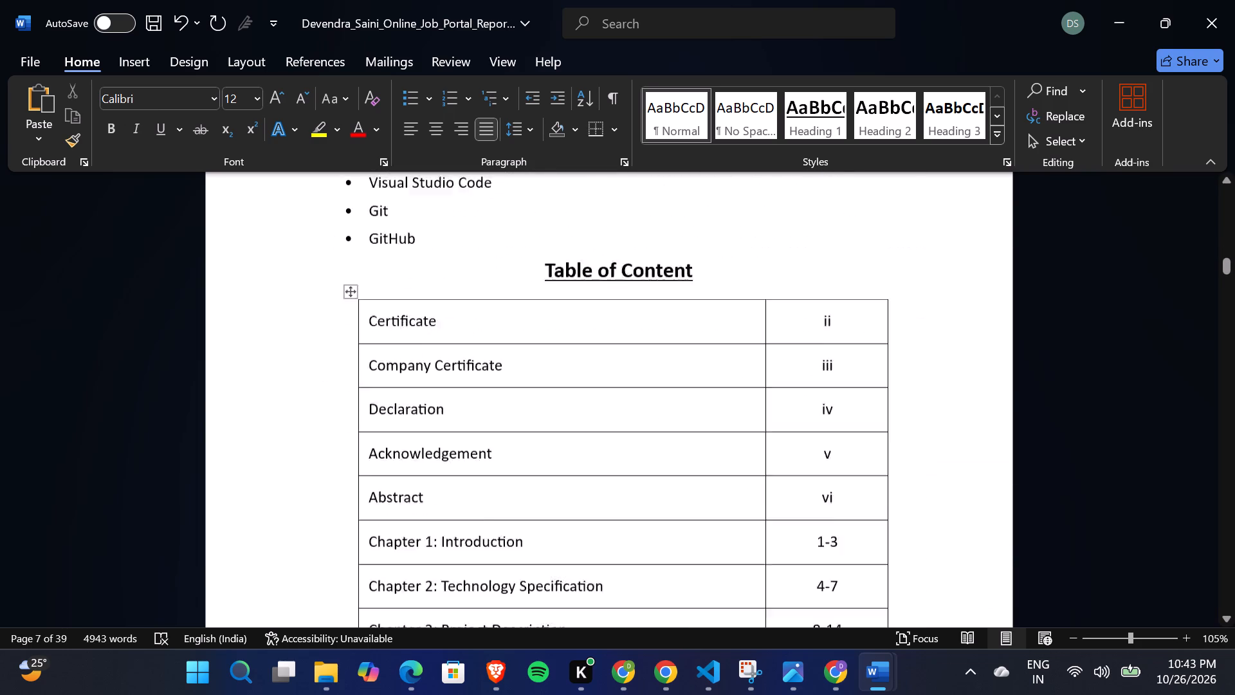
{"action": "scroll", "coordinate": [491, 436], "scroll_direction": "down", "scroll_amount": 14}
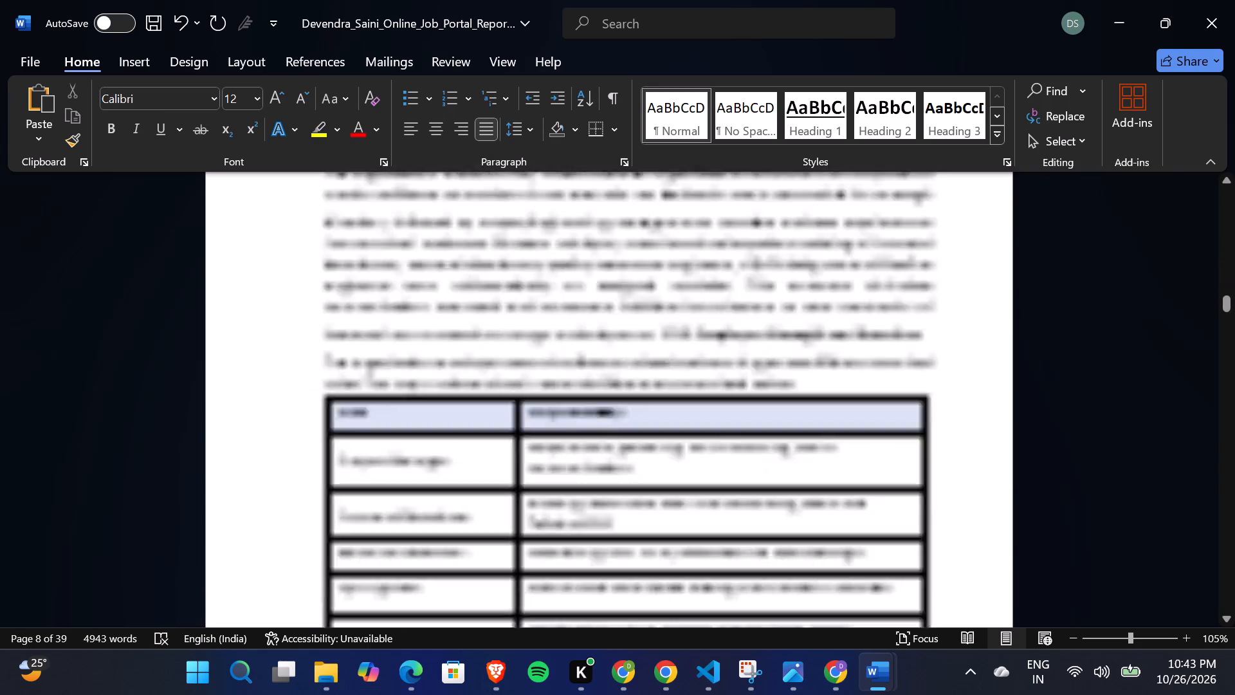
{"action": "scroll", "coordinate": [491, 436], "scroll_direction": "down", "scroll_amount": 13}
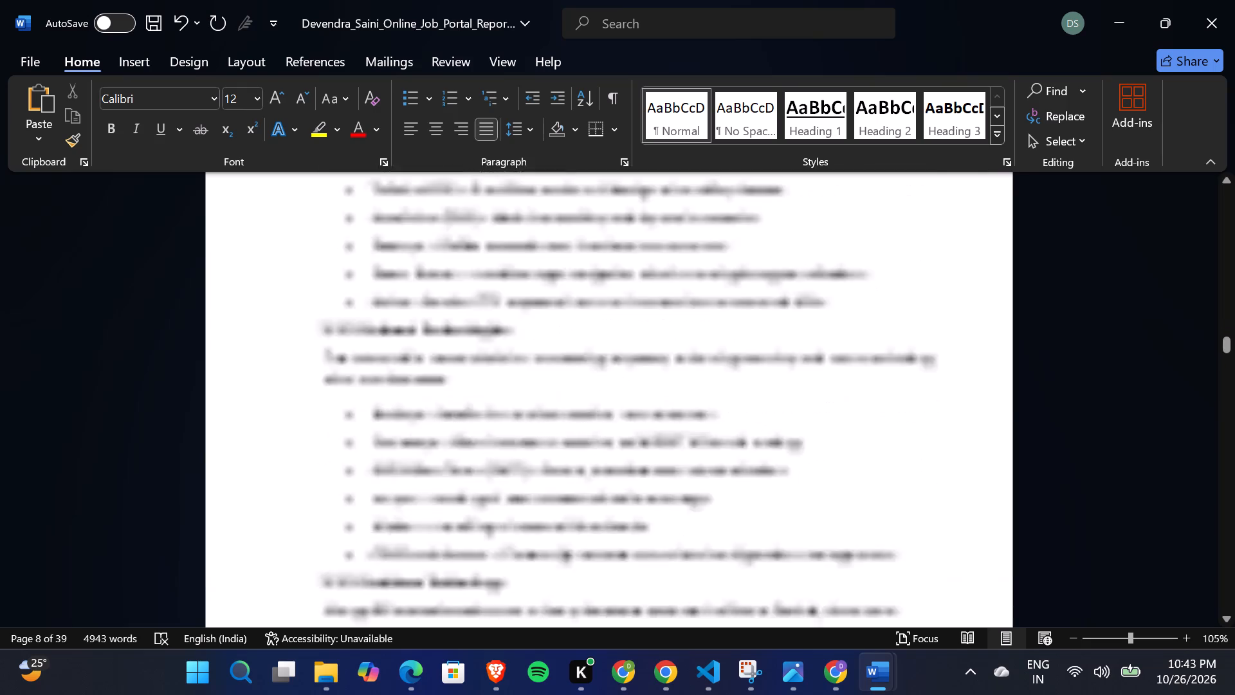
{"action": "scroll", "coordinate": [491, 436], "scroll_direction": "down", "scroll_amount": 11}
{"action": "scroll", "coordinate": [491, 436], "scroll_direction": "down", "scroll_amount": 18}
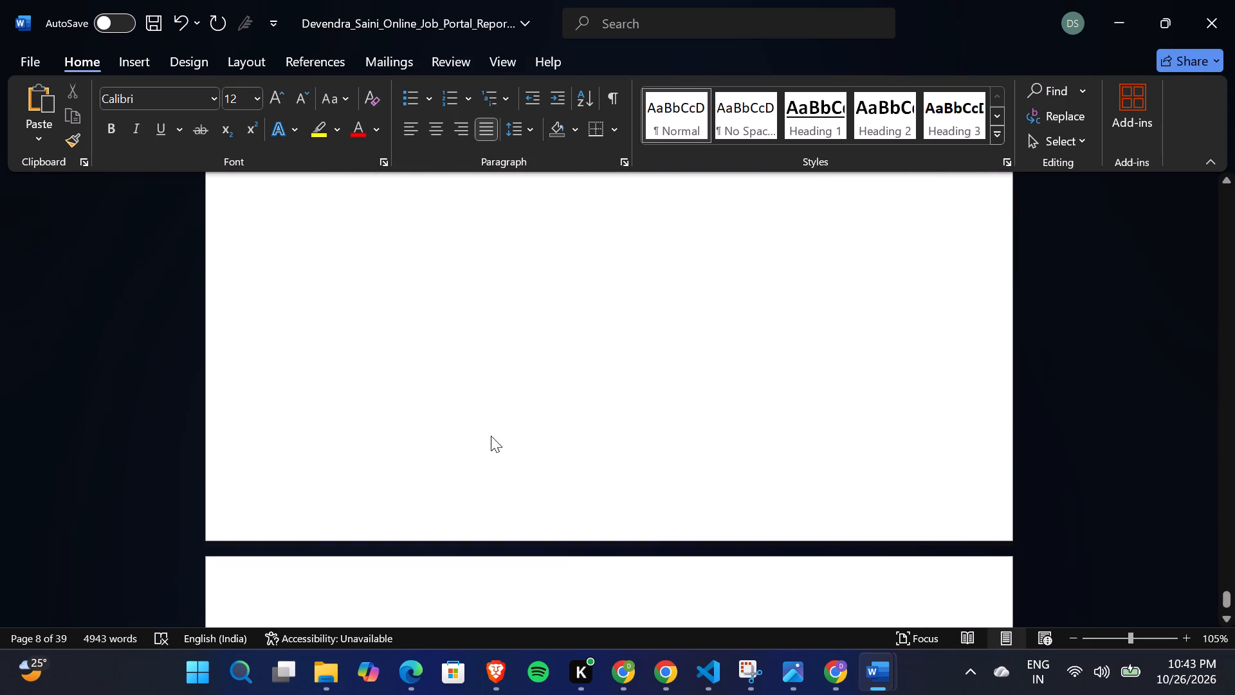
{"action": "scroll", "coordinate": [491, 436], "scroll_direction": "down", "scroll_amount": 9}
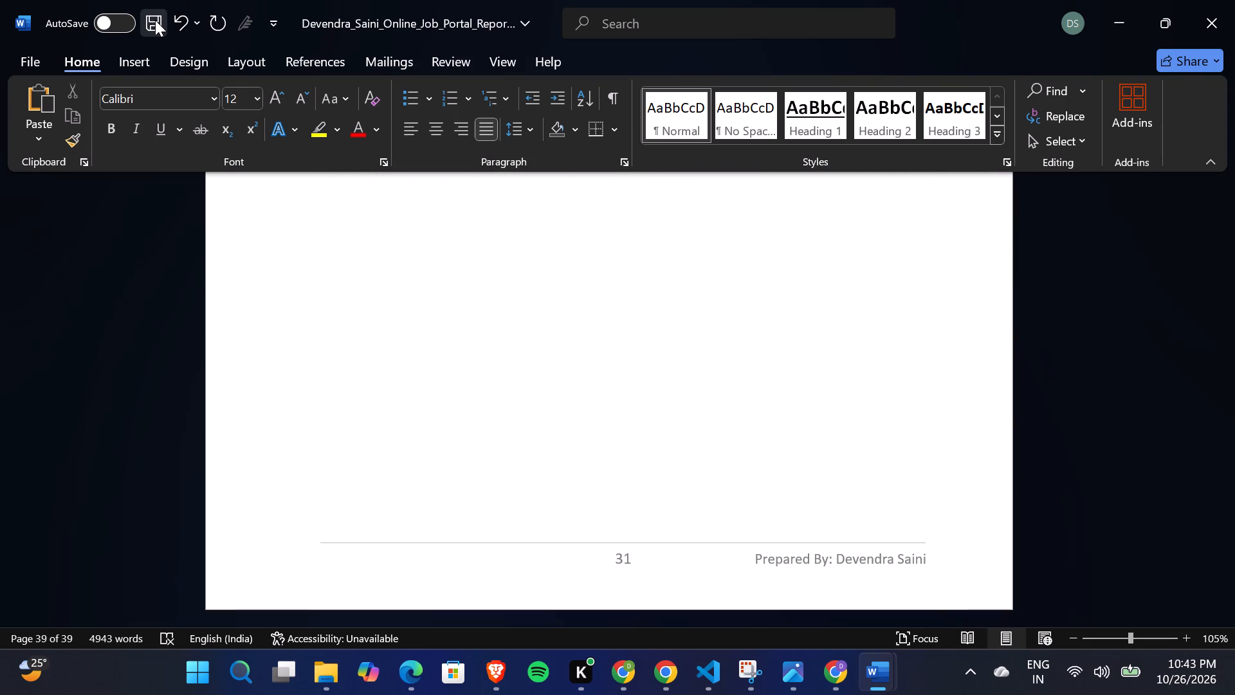
Save the report as a Word Document in the Downloads folder under the suggested name ending in (2), and minimise its window.
{"action": "left_click", "coordinate": [155, 20]}
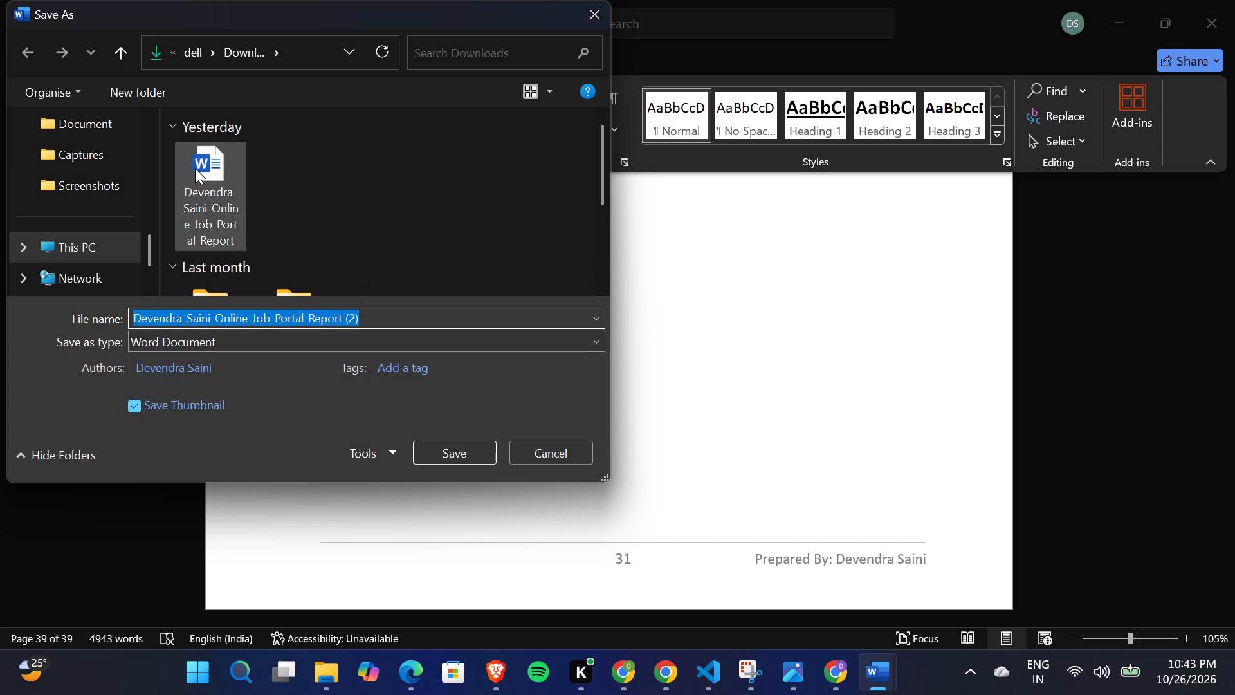
{"action": "left_click", "coordinate": [434, 454]}
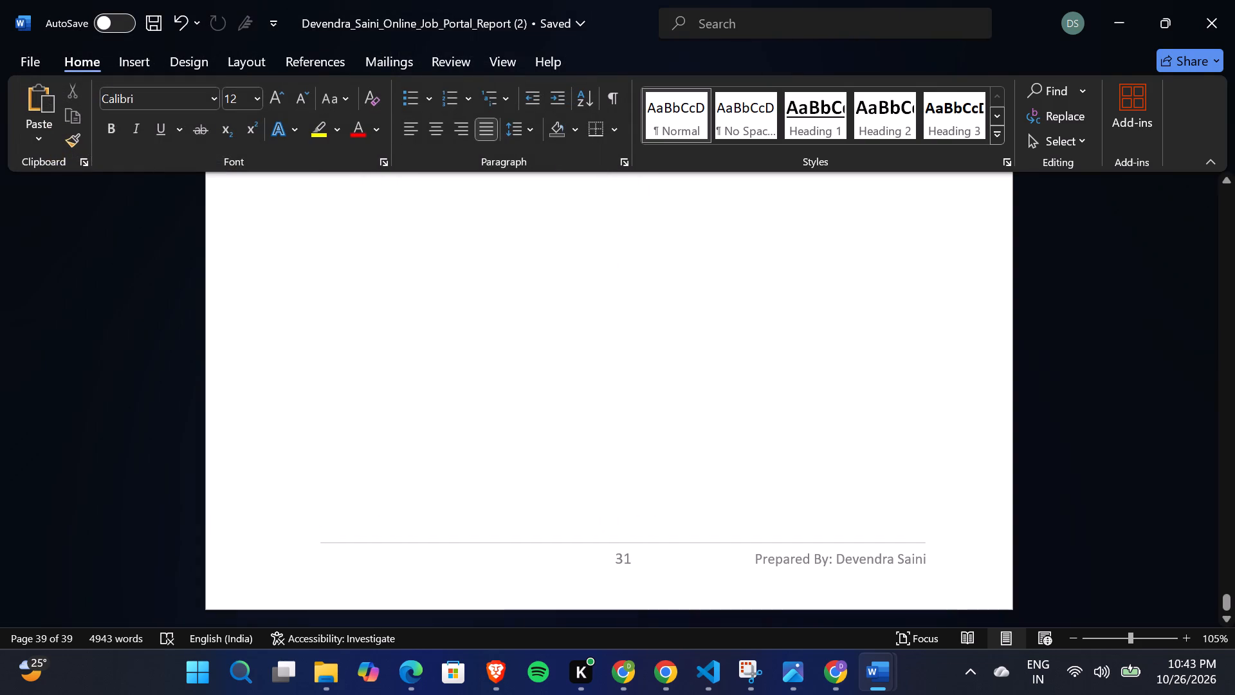
{"action": "left_click", "coordinate": [1126, 19]}
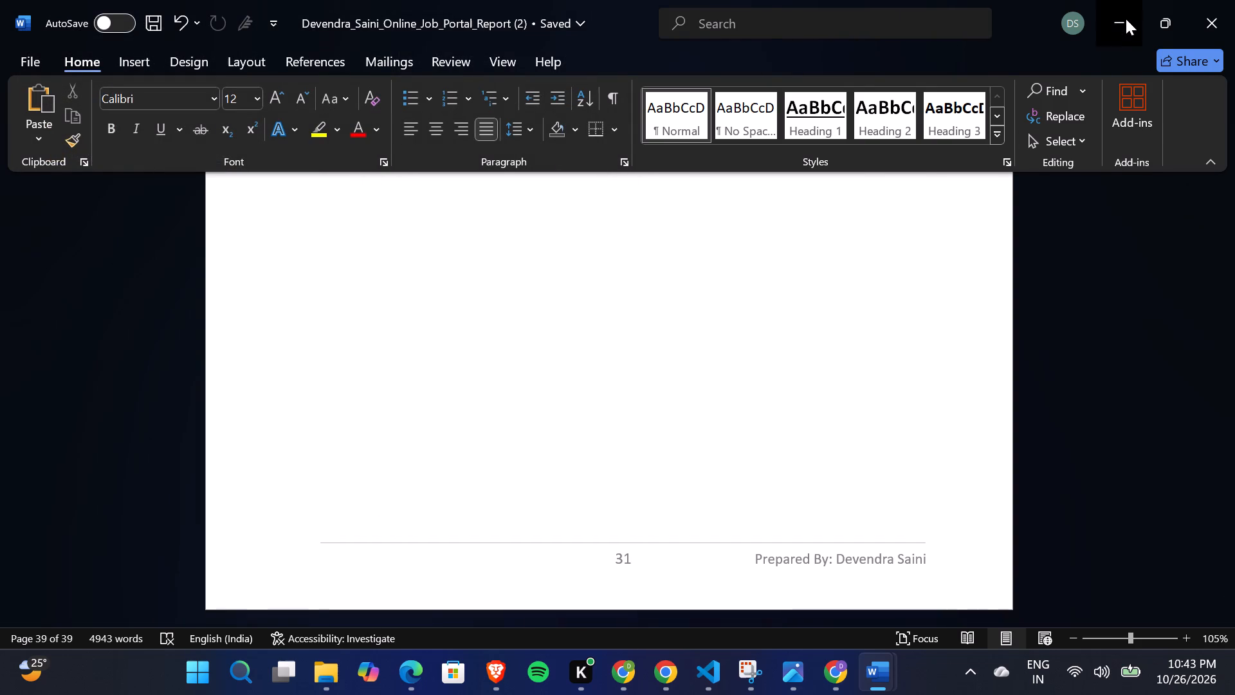
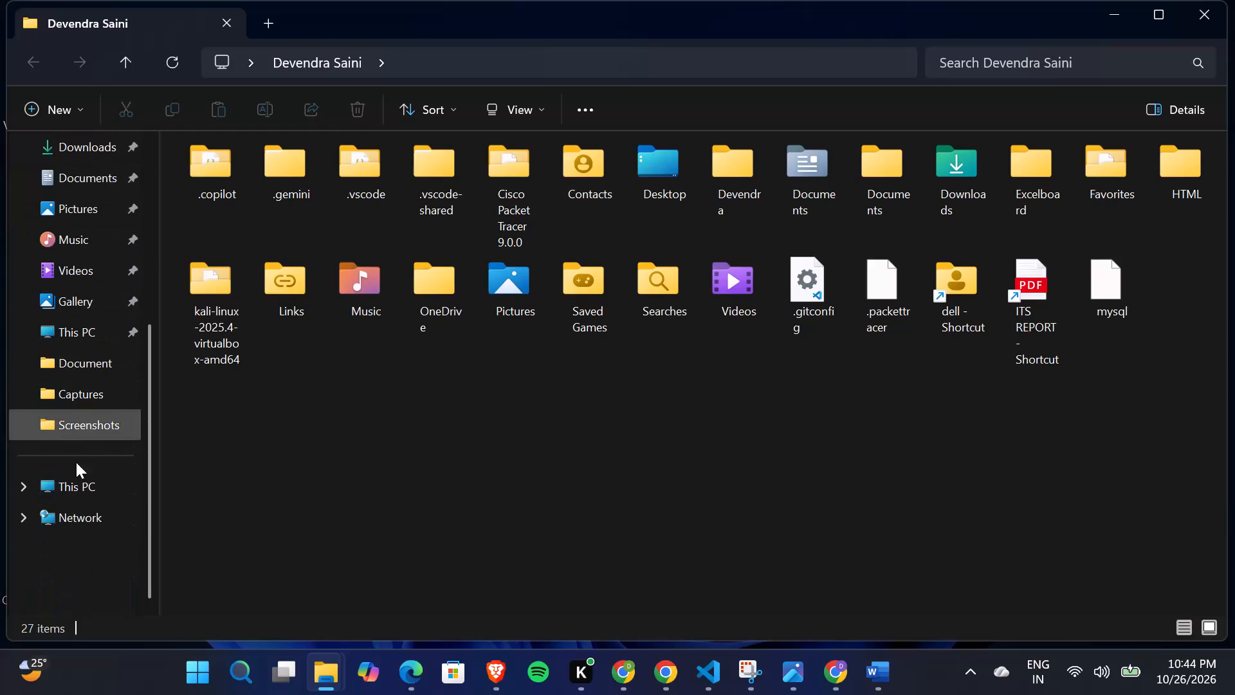
Find the newly saved Online Job Portal report ending in (2) in the Downloads folder, open it to check it, and close its window.
{"action": "left_click", "coordinate": [76, 479]}
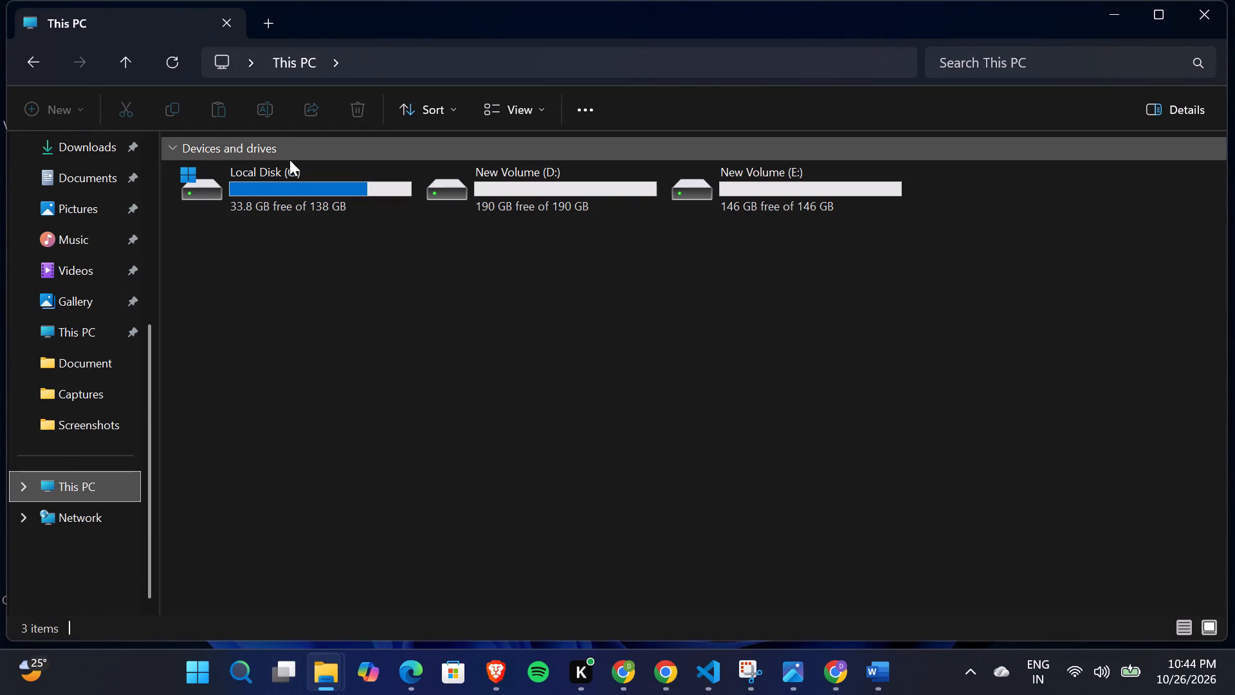
{"action": "double_click", "coordinate": [292, 167]}
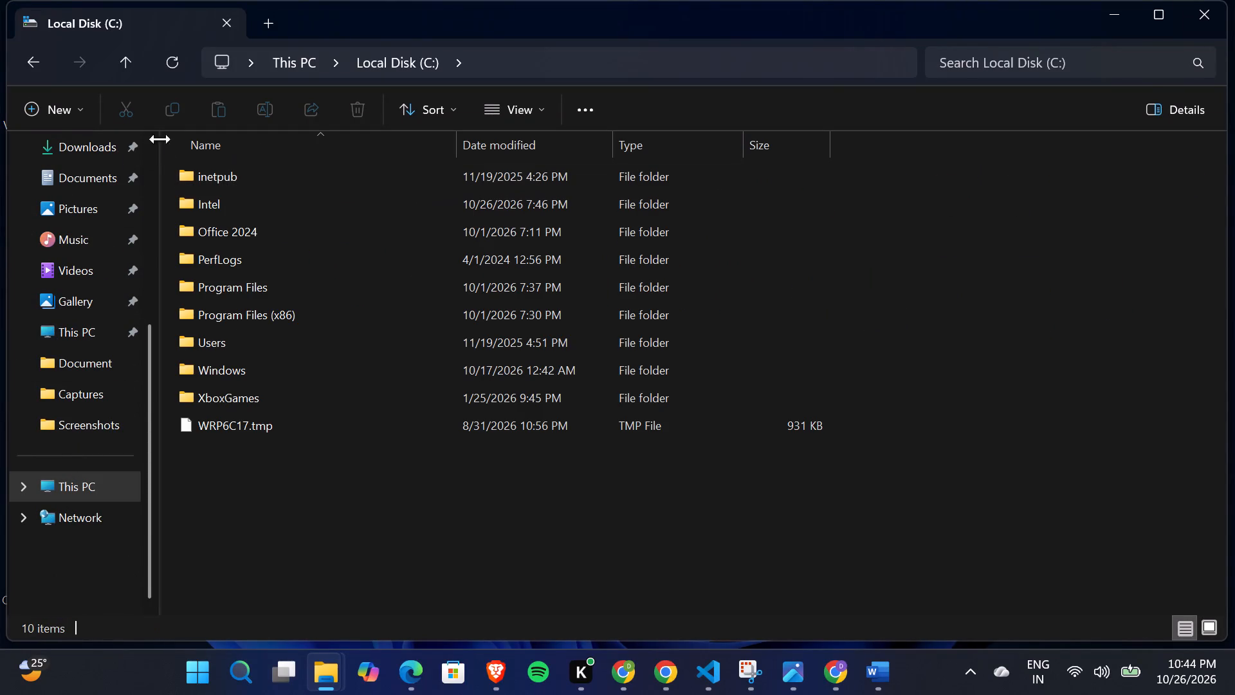
{"action": "left_click", "coordinate": [93, 156]}
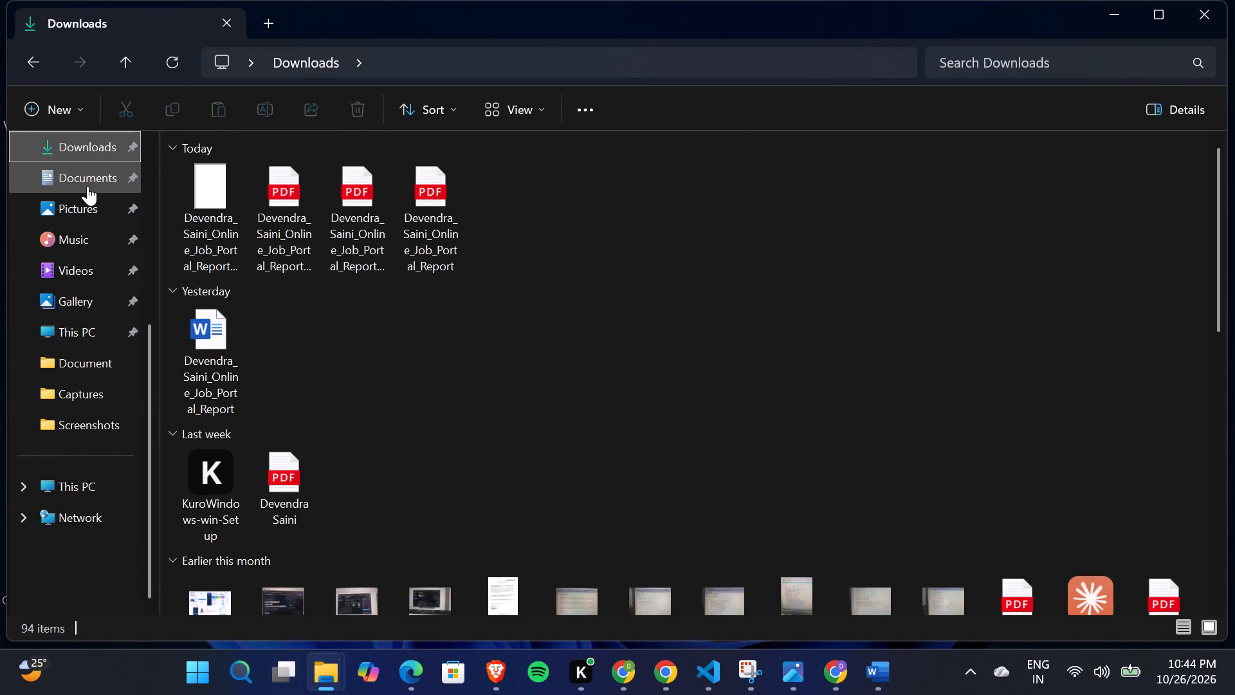
{"action": "double_click", "coordinate": [197, 194]}
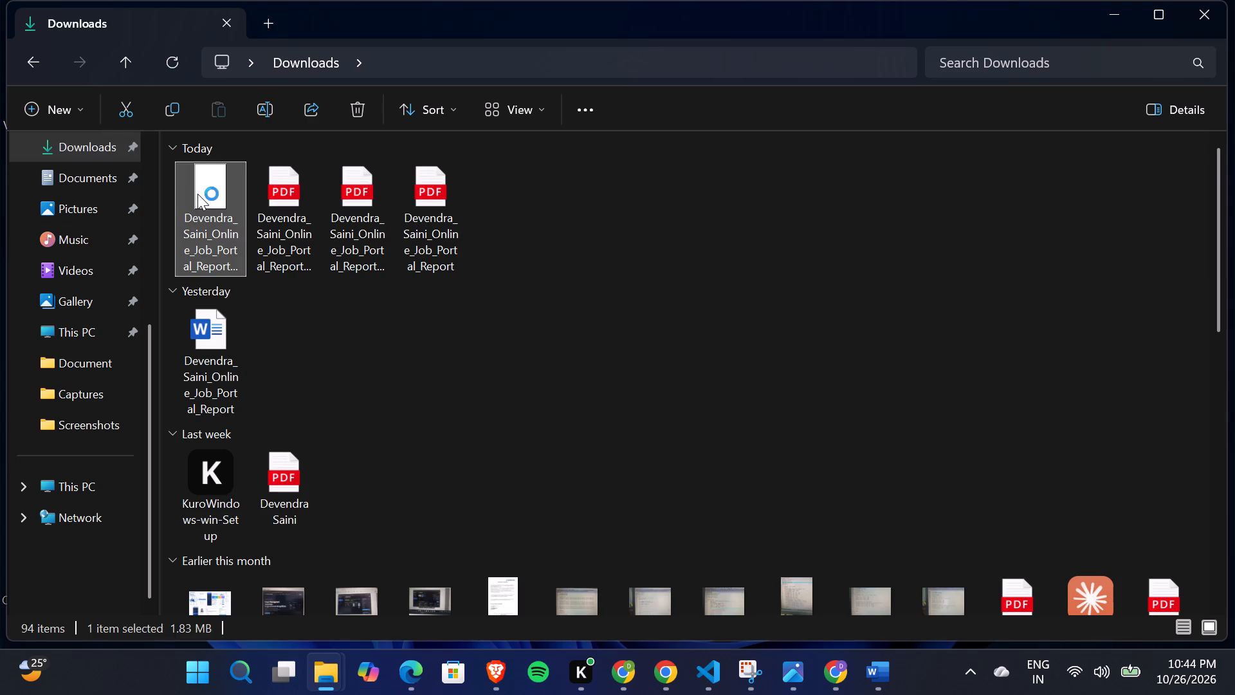
{"action": "scroll", "coordinate": [516, 333], "scroll_direction": "up", "scroll_amount": 2}
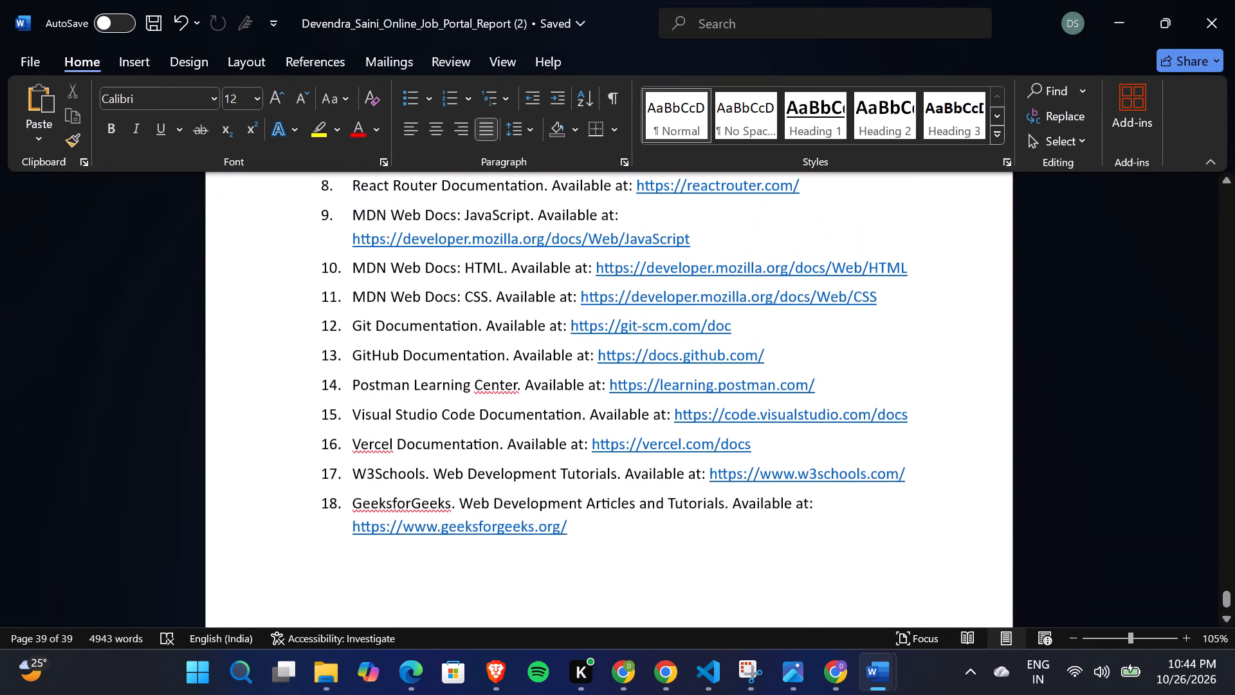
{"action": "left_click", "coordinate": [1232, 9]}
{"action": "left_click", "coordinate": [1232, 9]}
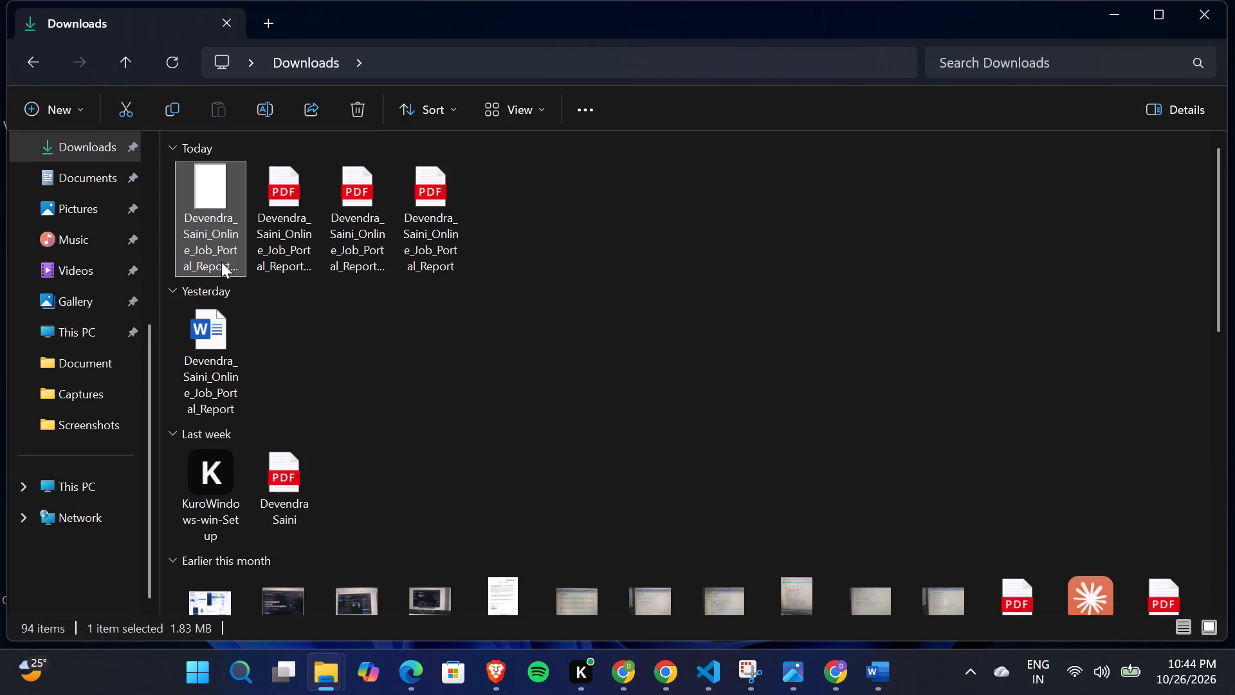
Reopen the Word report ending in (2) from Downloads, minimise it, and close the HCI_Assignment document behind it.
{"action": "double_click", "coordinate": [212, 226]}
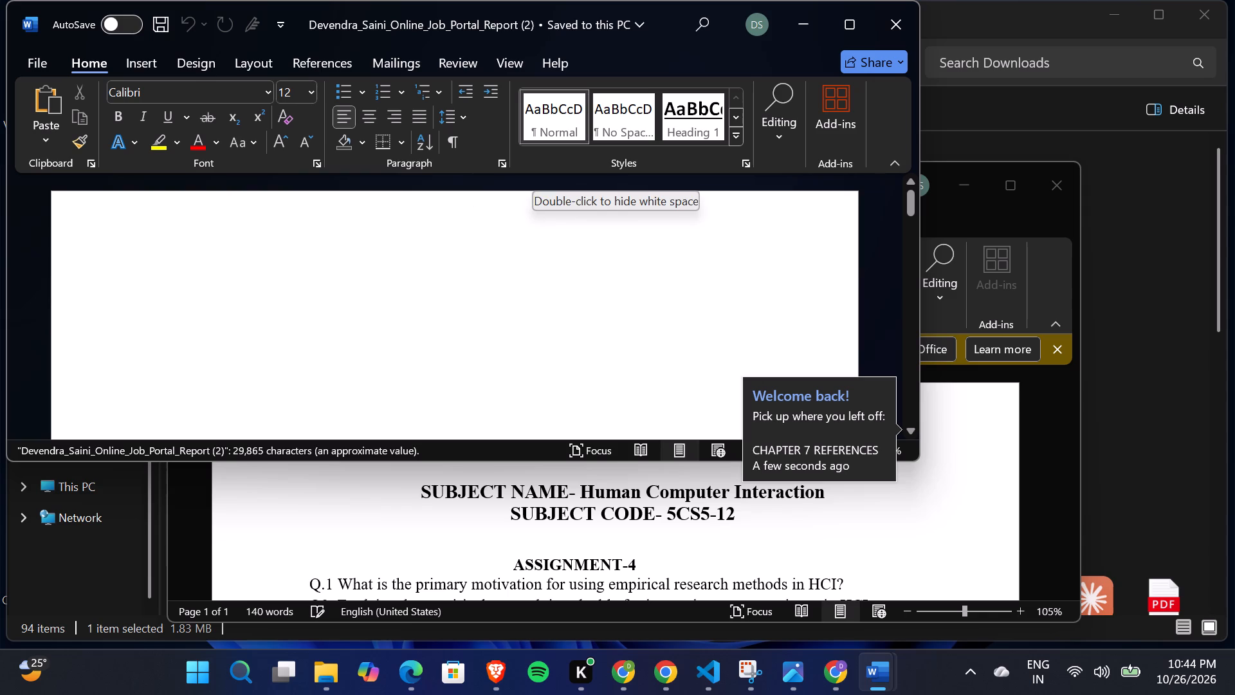
{"action": "scroll", "coordinate": [684, 210], "scroll_direction": "down", "scroll_amount": 4}
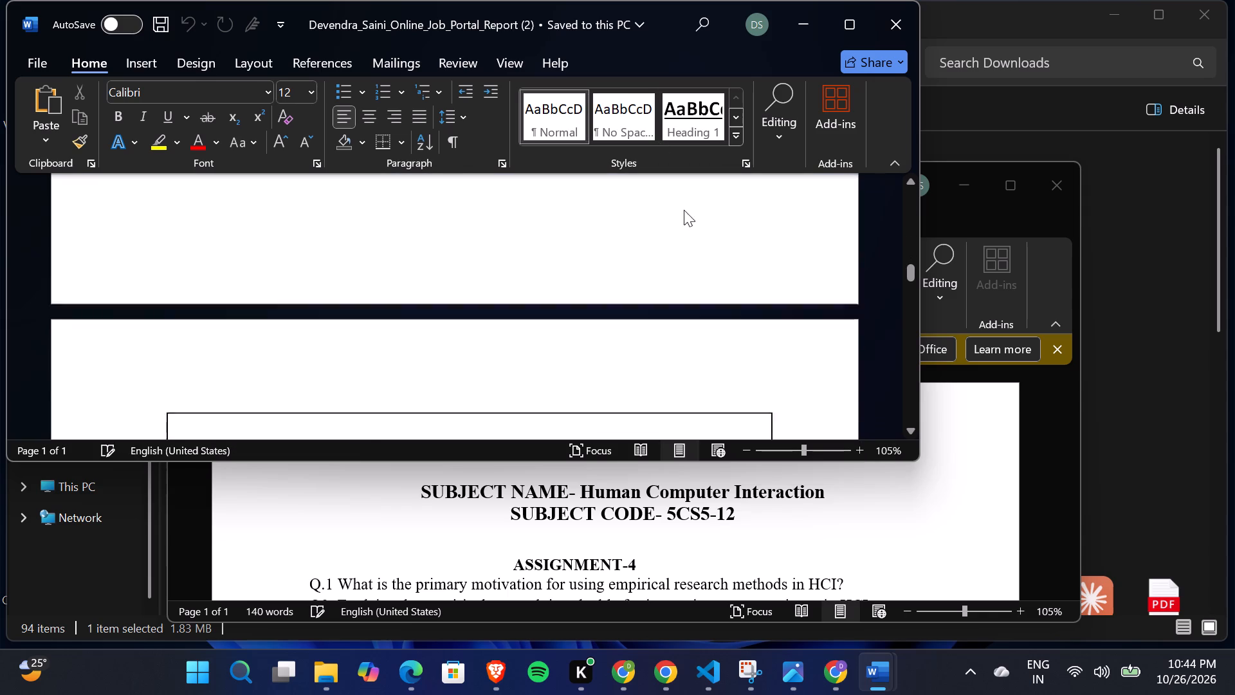
{"action": "left_click", "coordinate": [819, 10]}
{"action": "scroll", "coordinate": [789, 358], "scroll_direction": "down", "scroll_amount": 3}
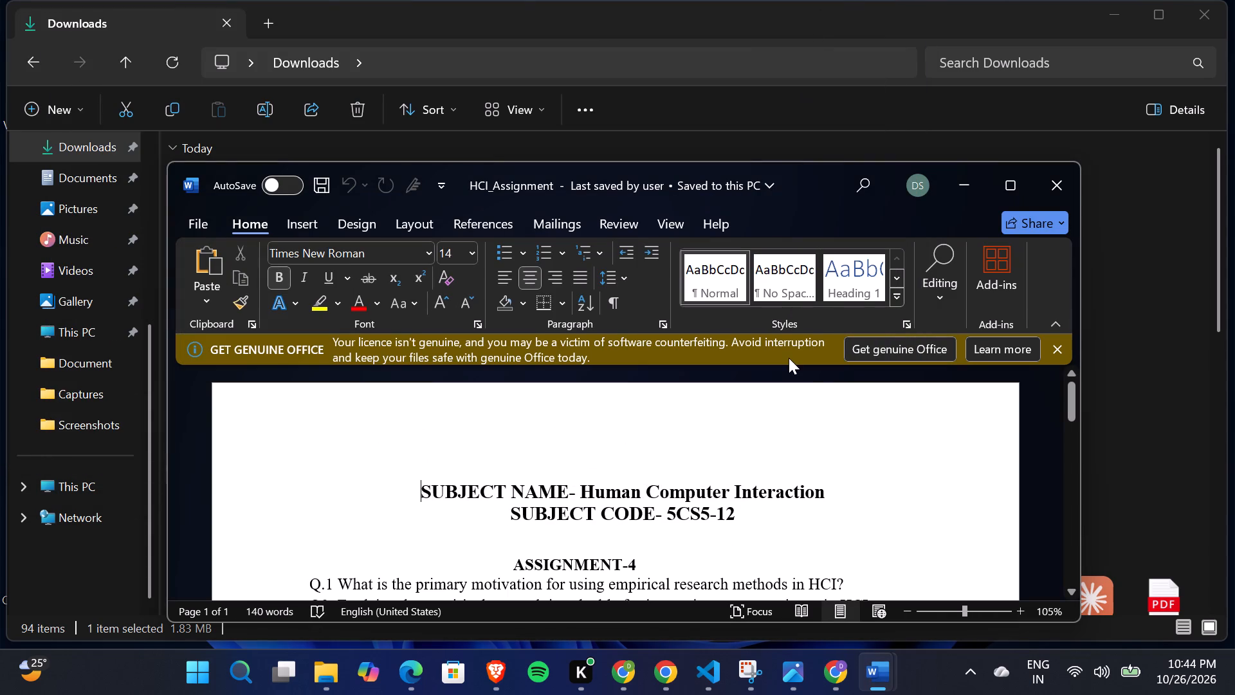
{"action": "left_click", "coordinate": [1050, 172]}
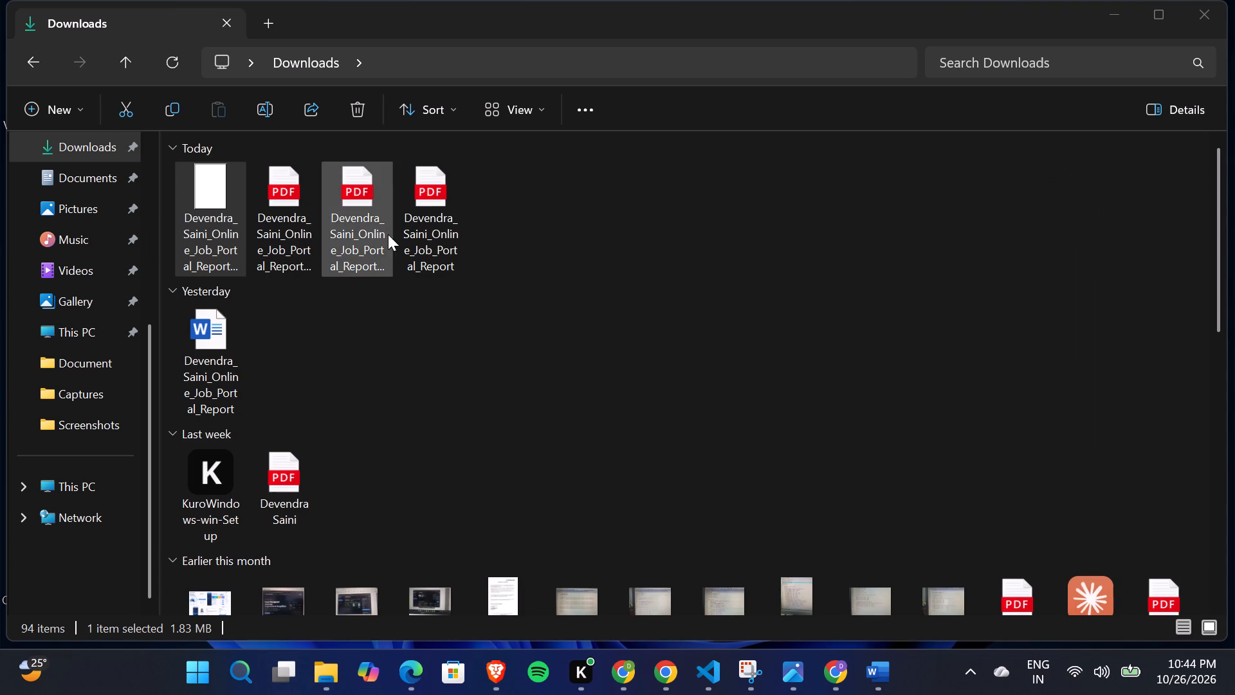
Export the report ending in (2) as a PDF to the OneDrive Documents folder, keeping the suggested name and Standard optimisation.
{"action": "double_click", "coordinate": [224, 202]}
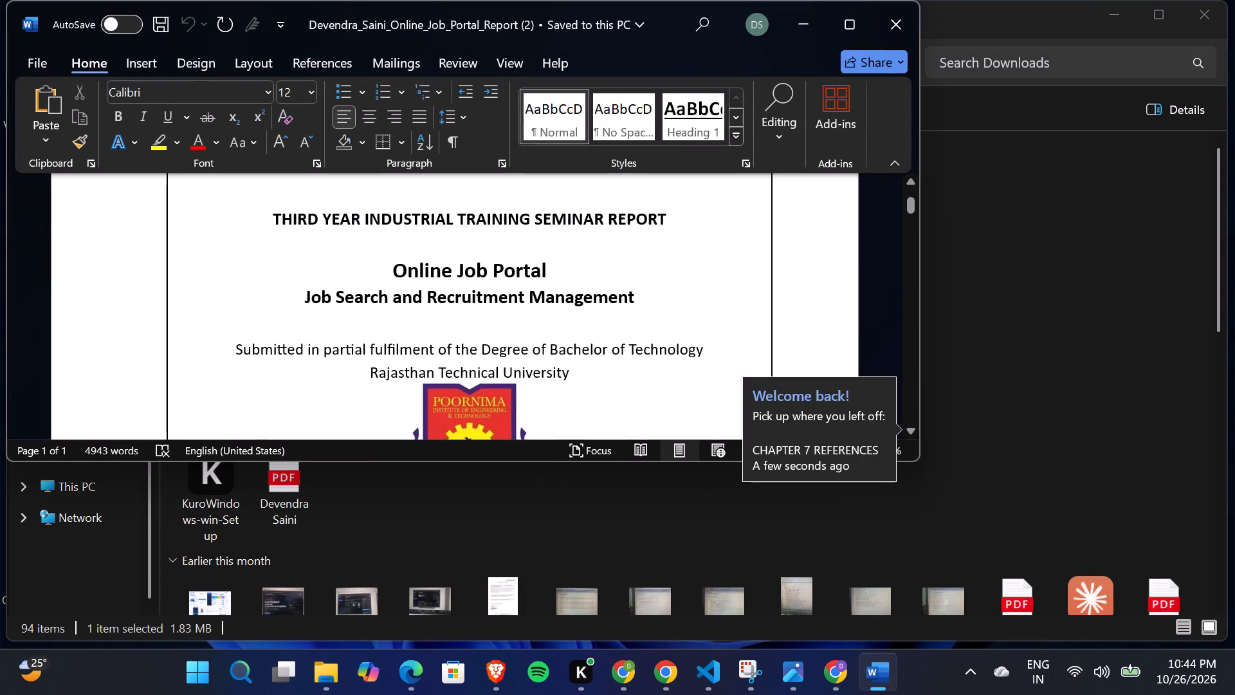
{"action": "left_click", "coordinate": [162, 21]}
{"action": "left_click", "coordinate": [48, 62]}
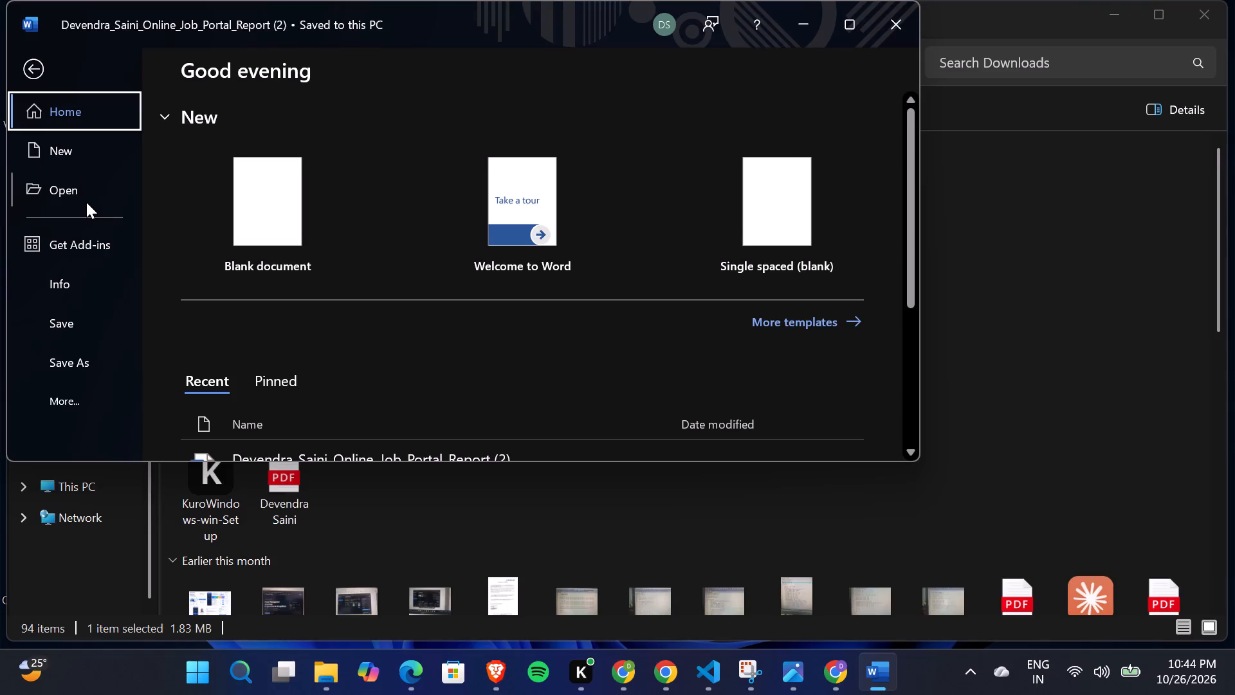
{"action": "scroll", "coordinate": [94, 283], "scroll_direction": "down", "scroll_amount": 2}
{"action": "left_click", "coordinate": [89, 355]}
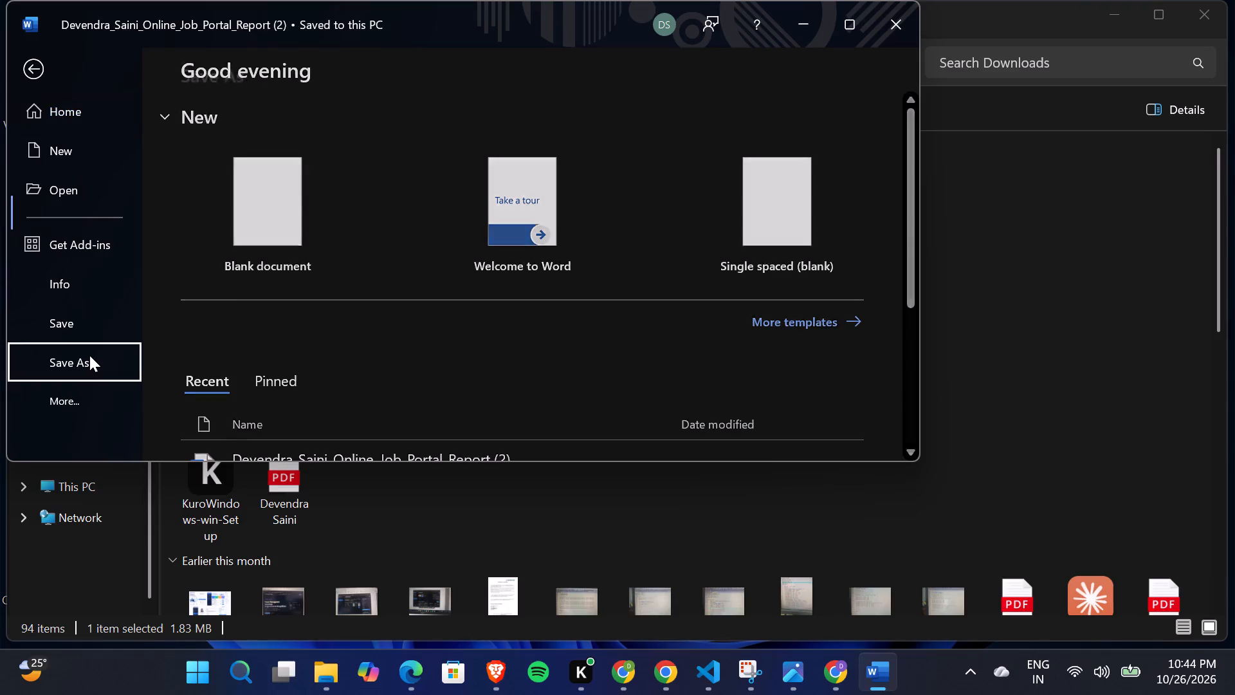
{"action": "left_click", "coordinate": [89, 355]}
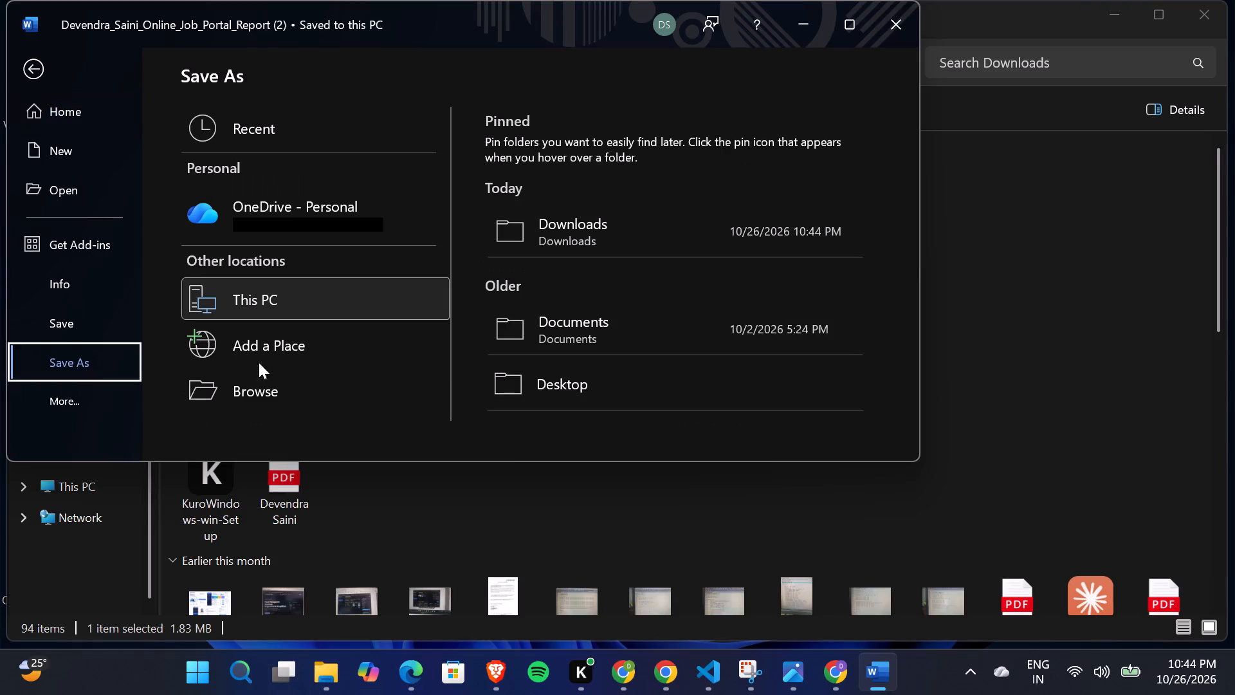
{"action": "left_click", "coordinate": [528, 368]}
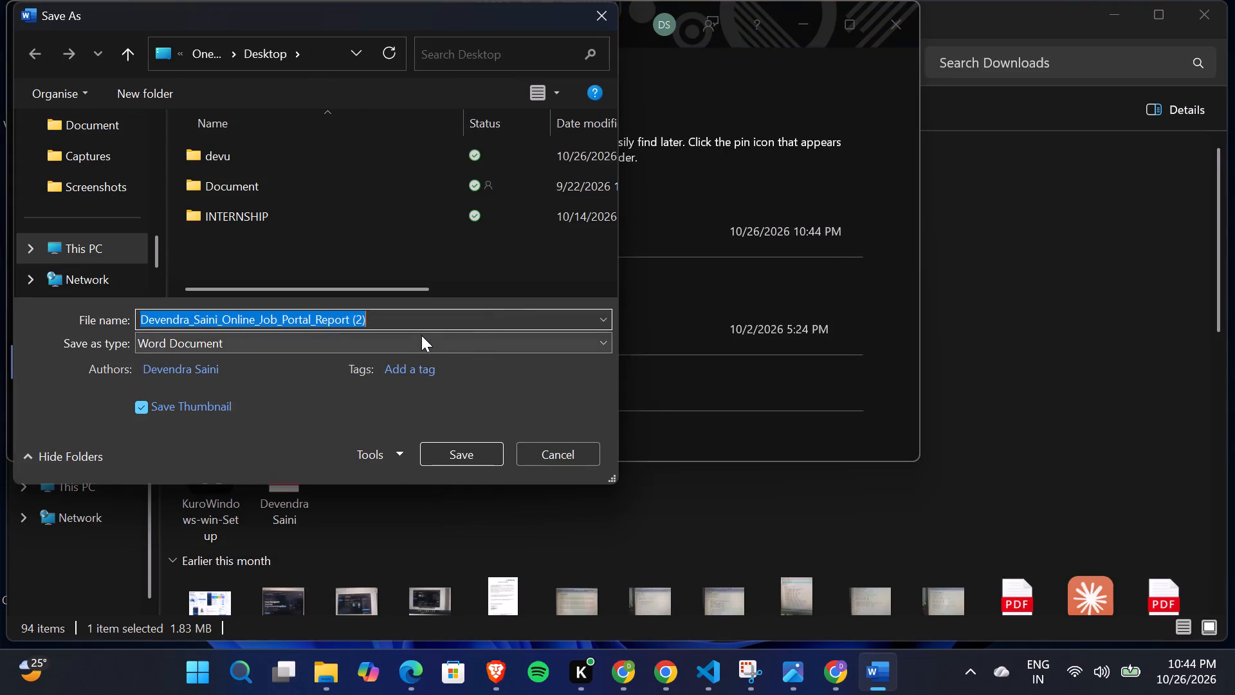
{"action": "left_click", "coordinate": [421, 335]}
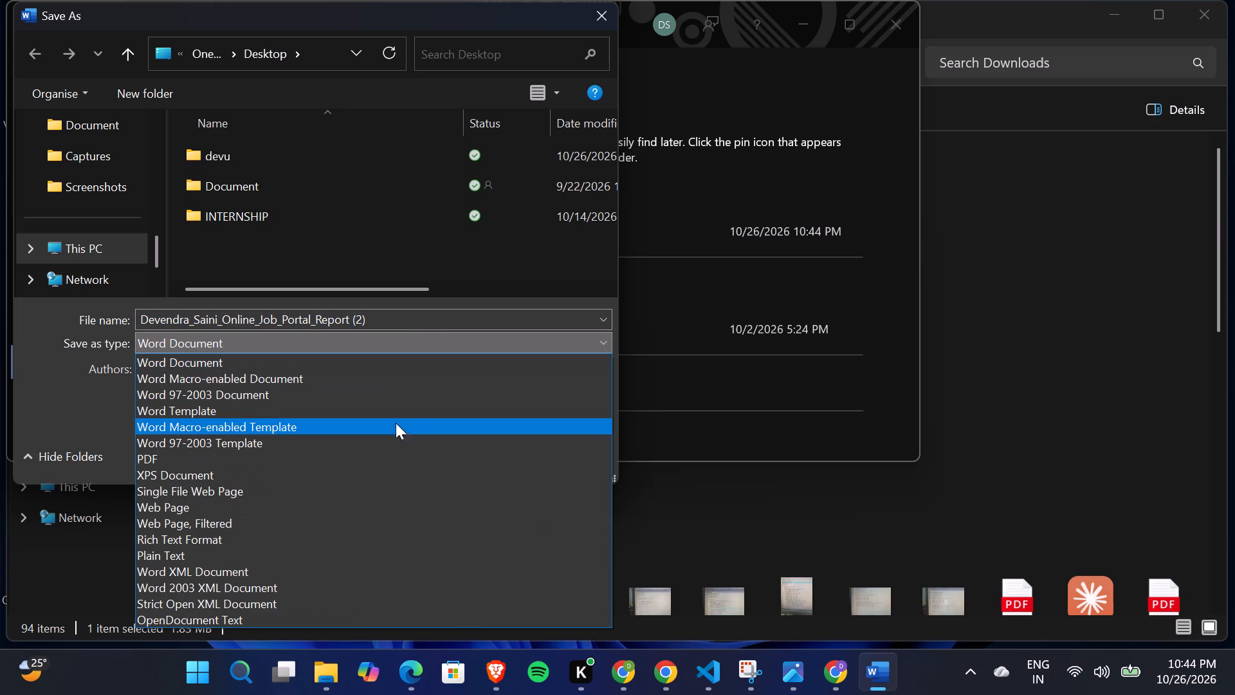
{"action": "left_click", "coordinate": [370, 452]}
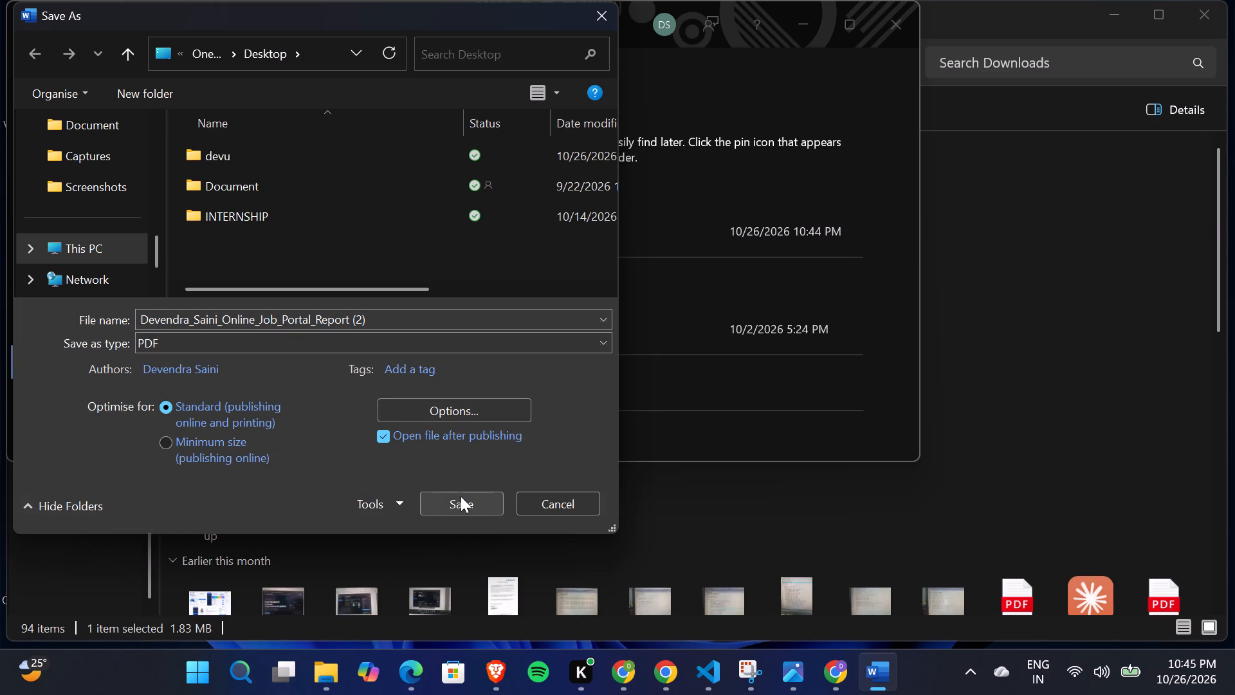
{"action": "left_click", "coordinate": [598, 316]}
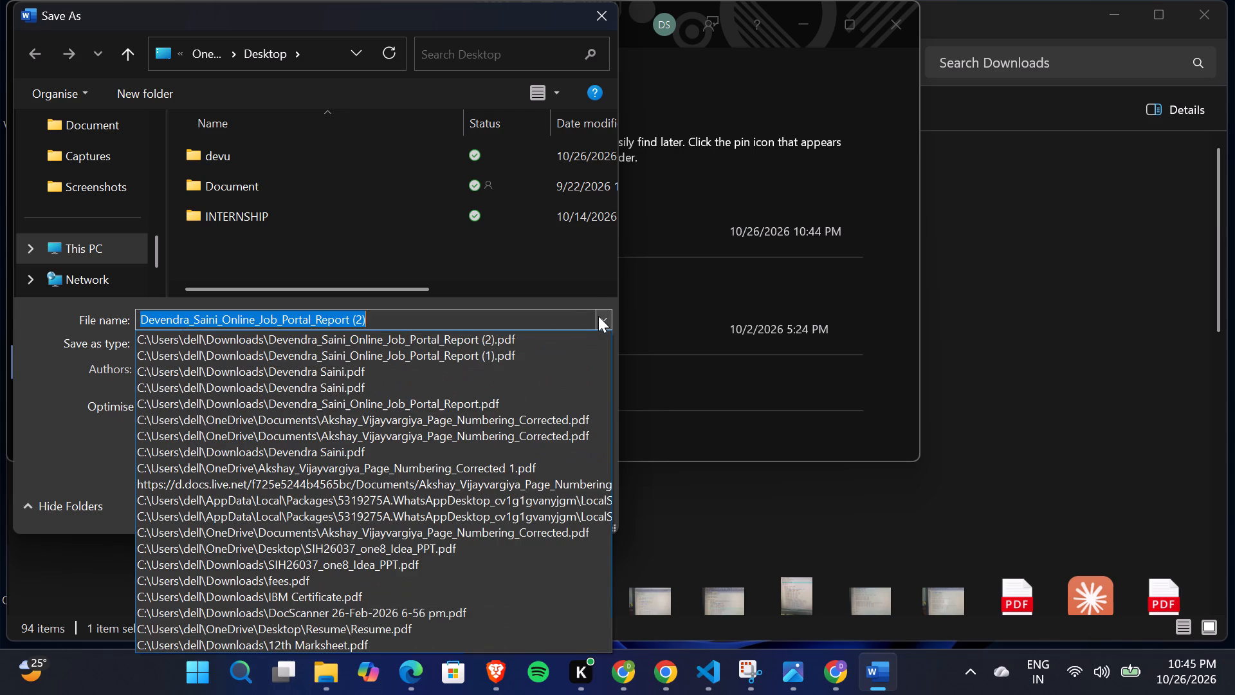
{"action": "scroll", "coordinate": [477, 389], "scroll_direction": "down", "scroll_amount": 4}
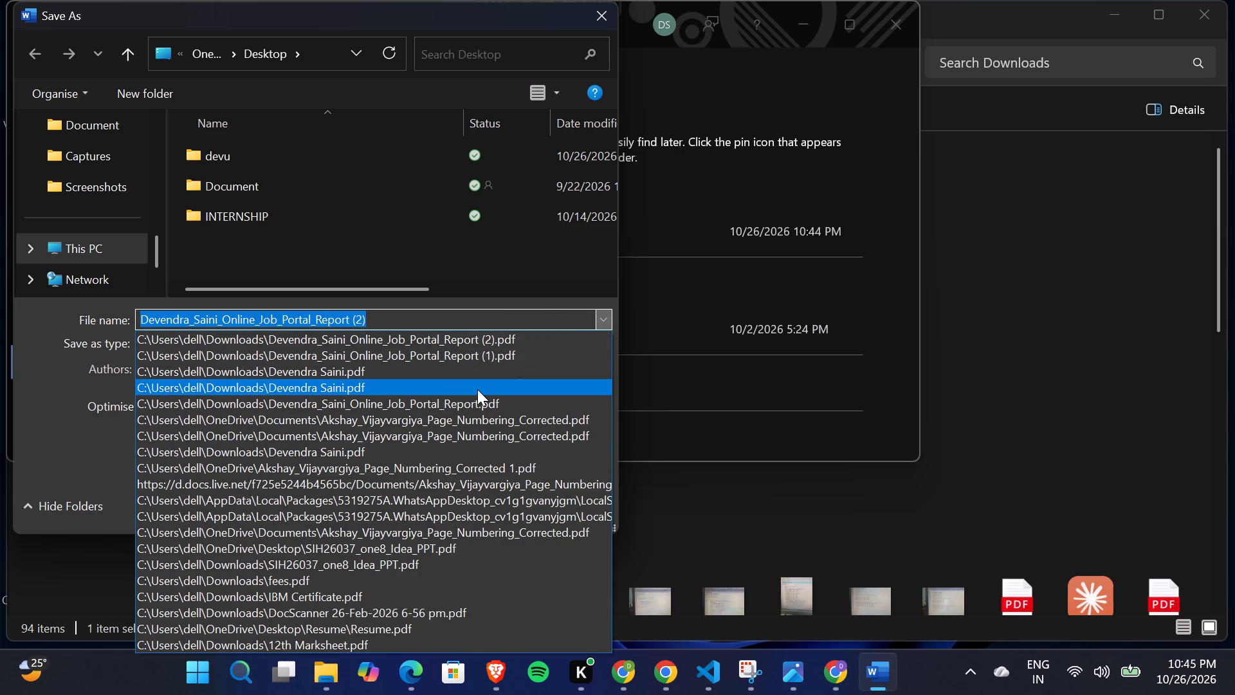
{"action": "left_click", "coordinate": [528, 315]}
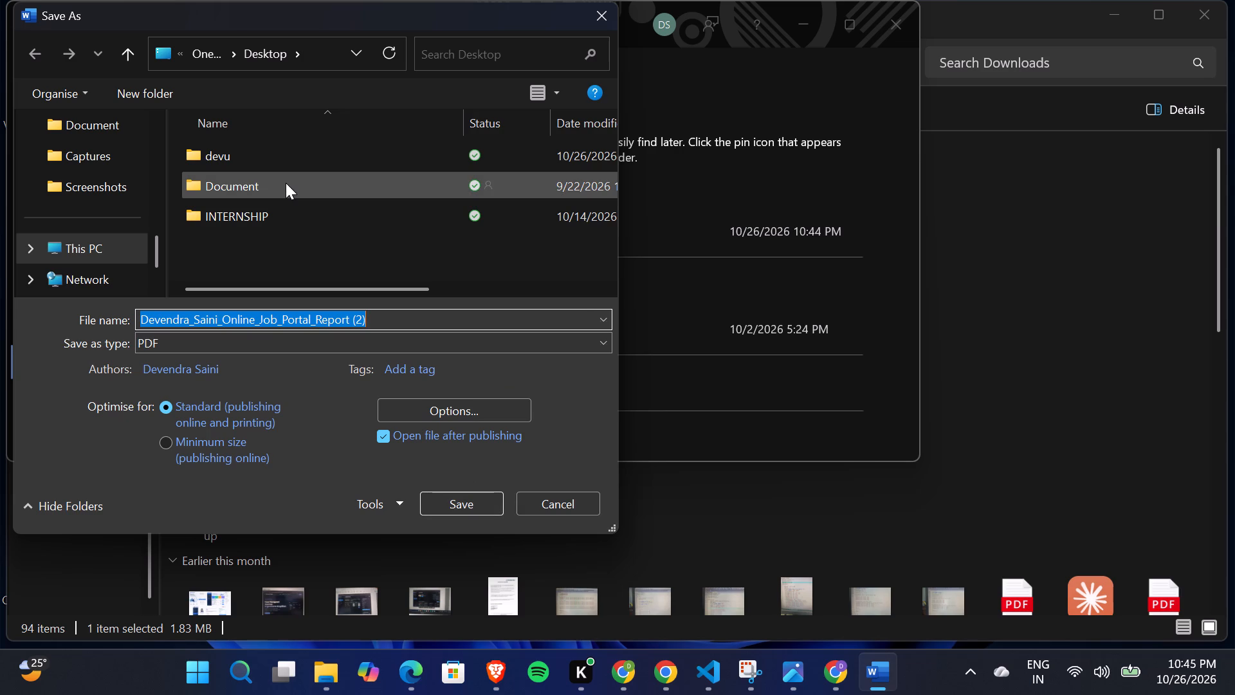
{"action": "scroll", "coordinate": [112, 125], "scroll_direction": "up", "scroll_amount": 2}
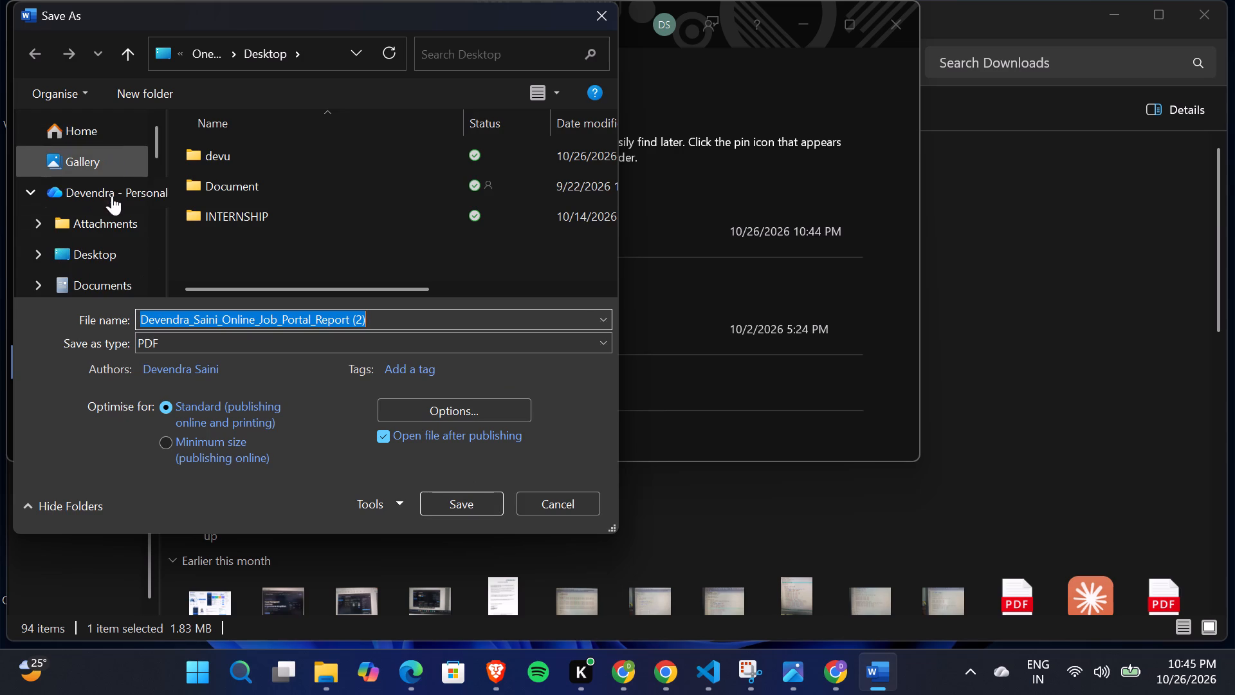
{"action": "left_click", "coordinate": [116, 243]}
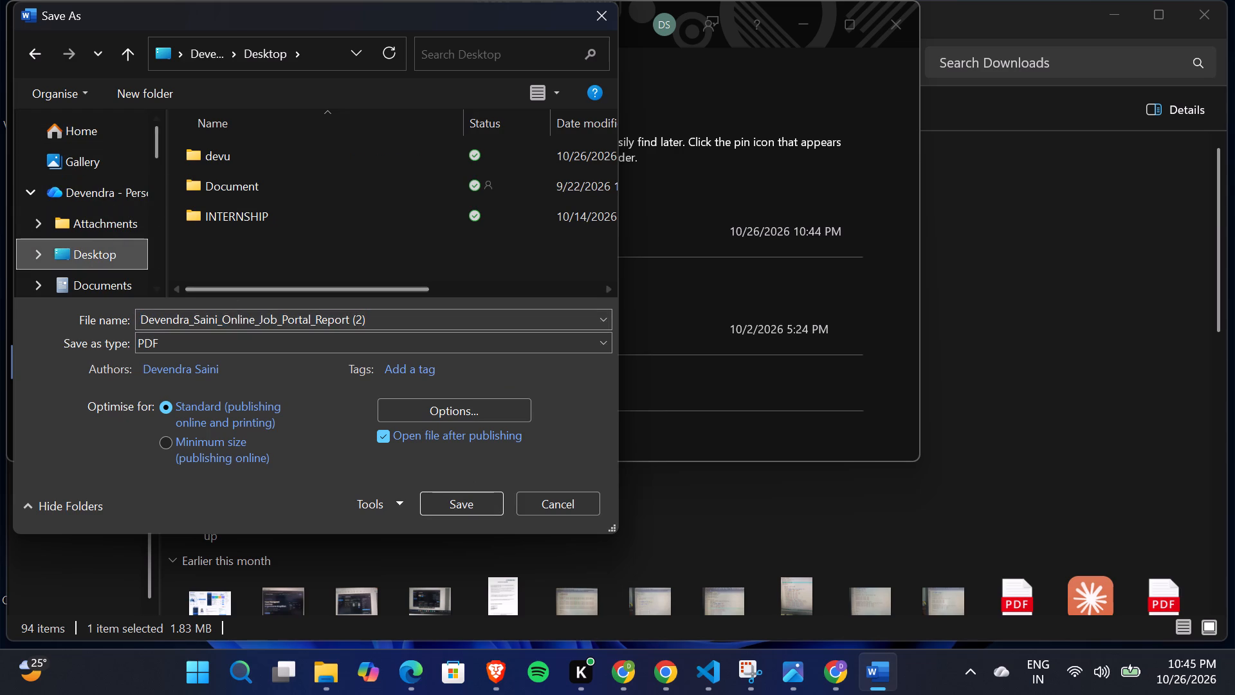
{"action": "left_click", "coordinate": [98, 273]}
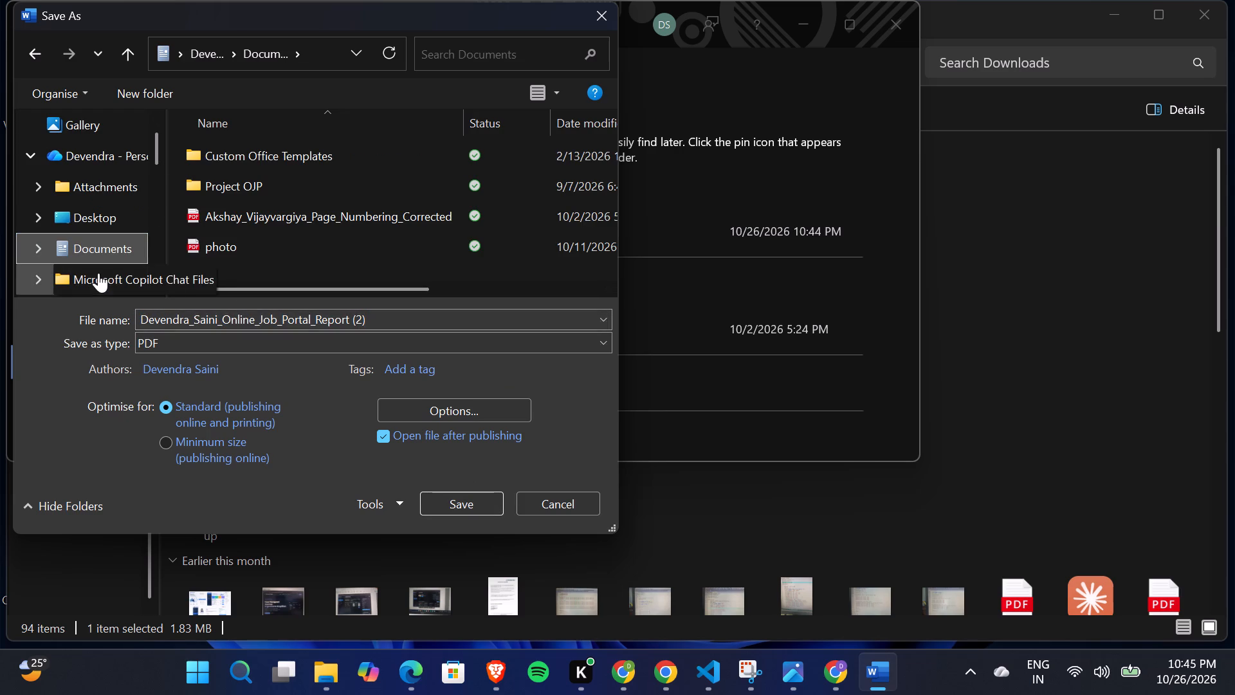
{"action": "left_click", "coordinate": [452, 503]}
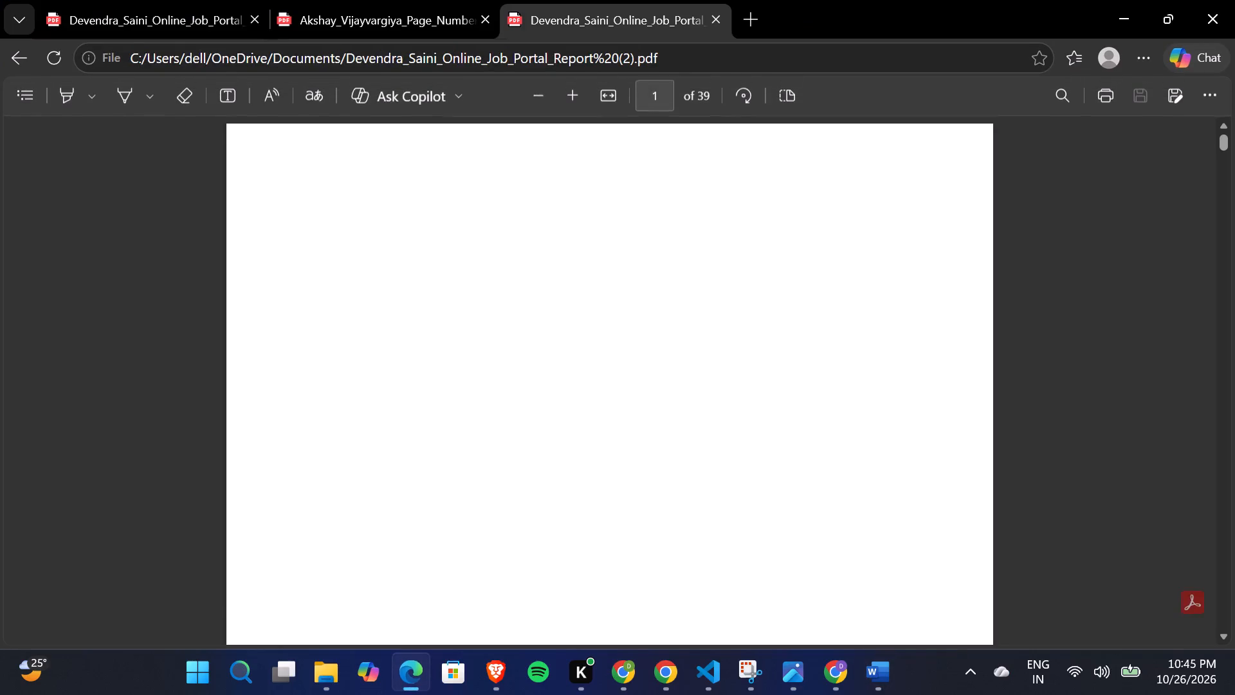
Look over the opening pages of the exported PDF, through the cover to the dated page with the guide's and director's names.
{"action": "scroll", "coordinate": [700, 298], "scroll_direction": "down", "scroll_amount": 5}
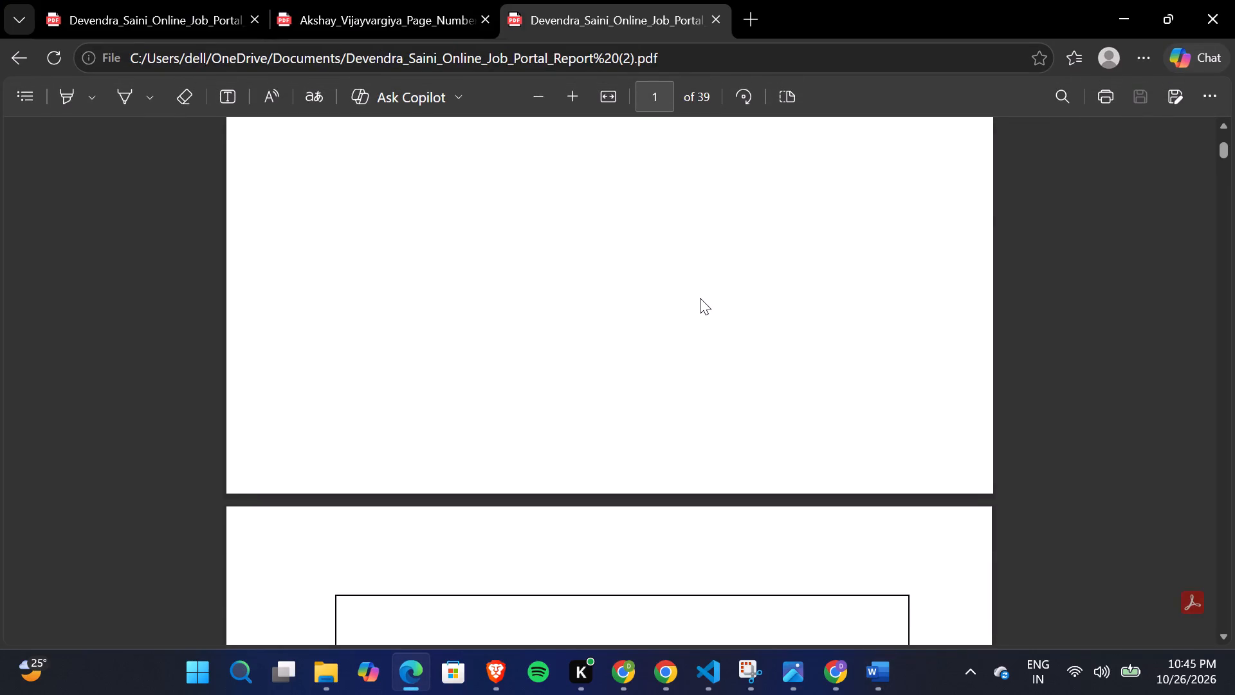
{"action": "scroll", "coordinate": [700, 298], "scroll_direction": "down", "scroll_amount": 1}
{"action": "scroll", "coordinate": [700, 298], "scroll_direction": "up", "scroll_amount": 3}
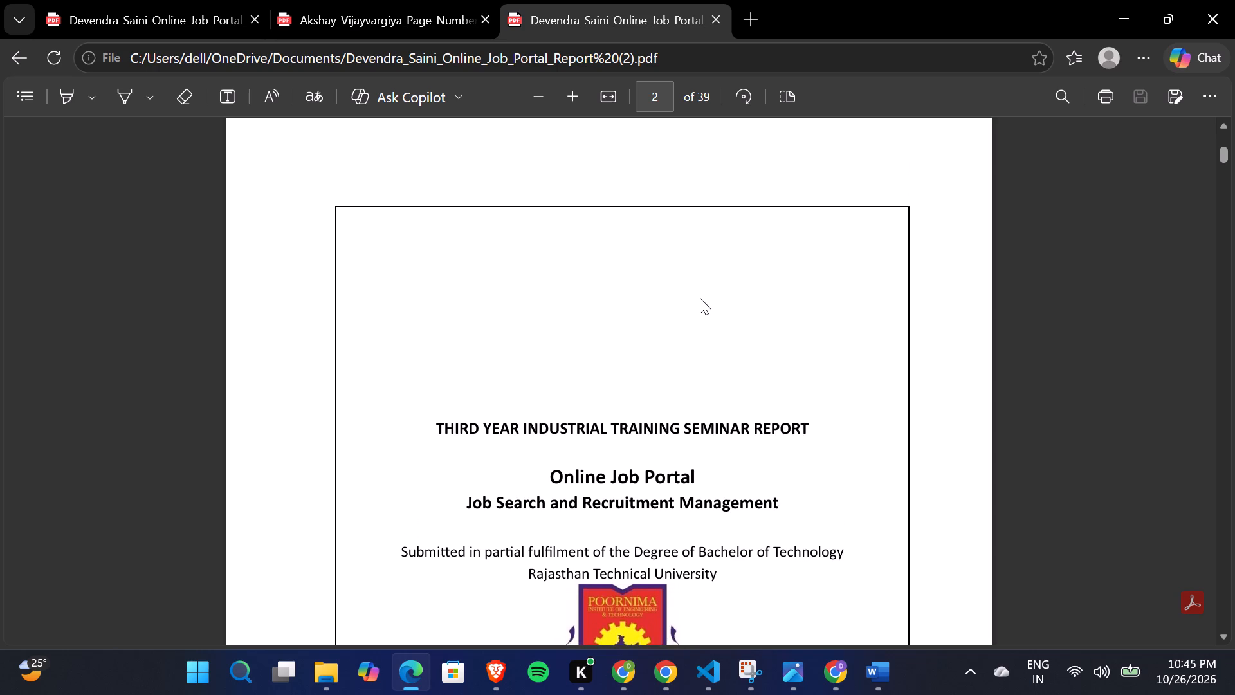
{"action": "scroll", "coordinate": [700, 298], "scroll_direction": "down", "scroll_amount": 1}
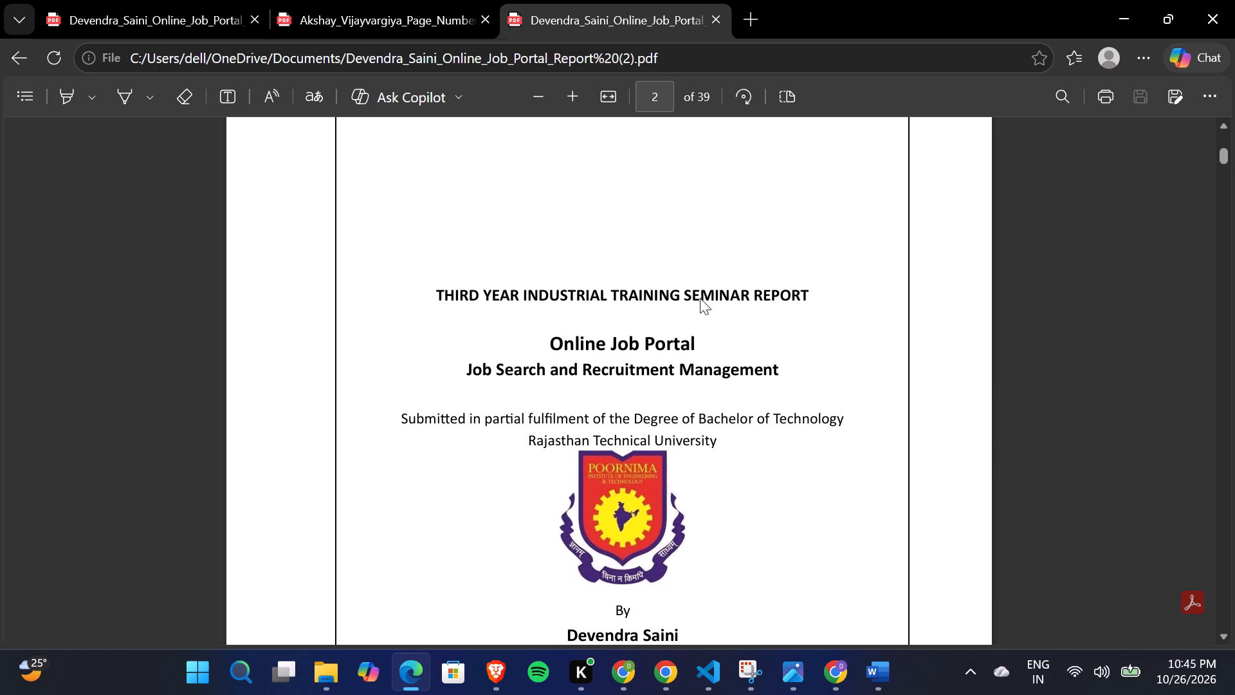
{"action": "scroll", "coordinate": [700, 298], "scroll_direction": "down", "scroll_amount": 3}
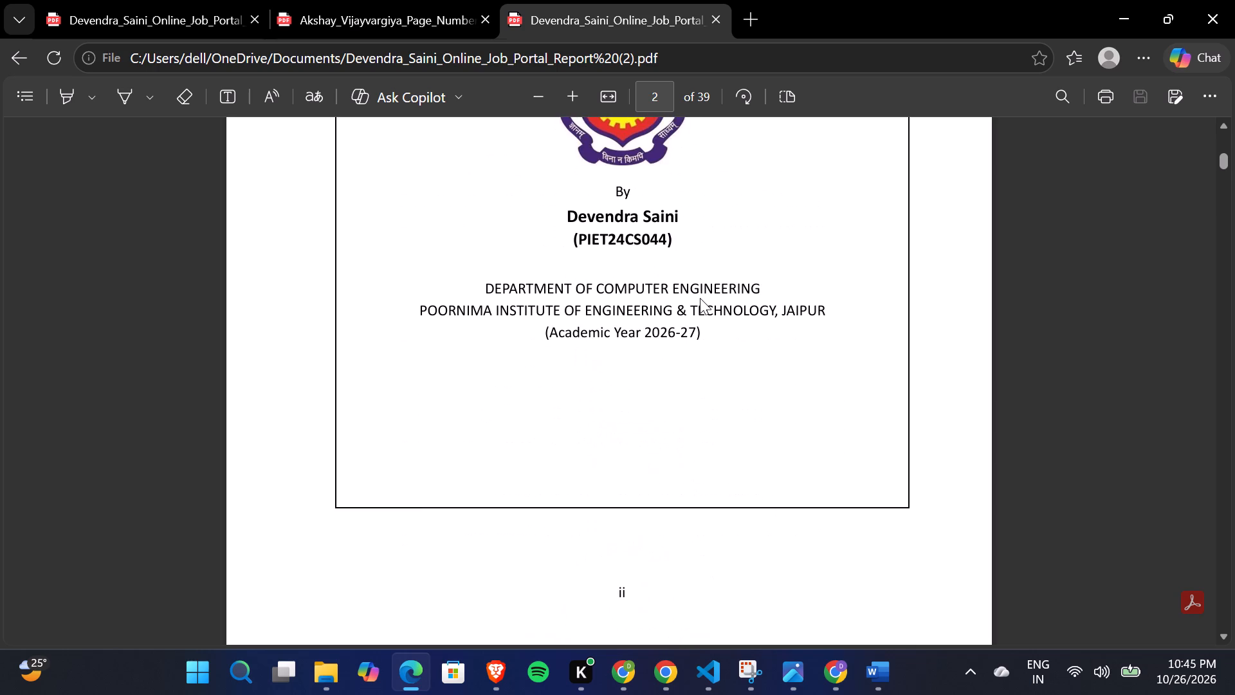
{"action": "scroll", "coordinate": [700, 298], "scroll_direction": "down", "scroll_amount": 6}
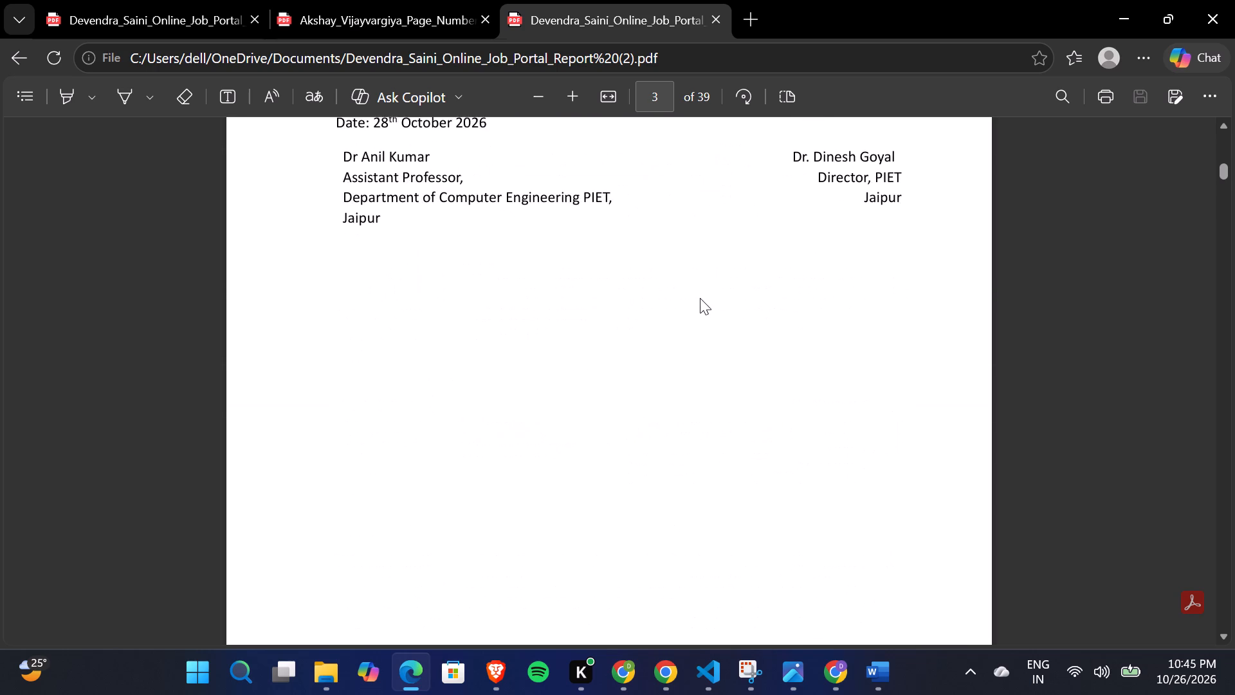
{"action": "scroll", "coordinate": [700, 298], "scroll_direction": "down", "scroll_amount": 2}
Switch to the earlier Online Job Portal report PDF from Downloads and skim it backwards from the references to its cover page.
{"action": "left_click", "coordinate": [206, 0]}
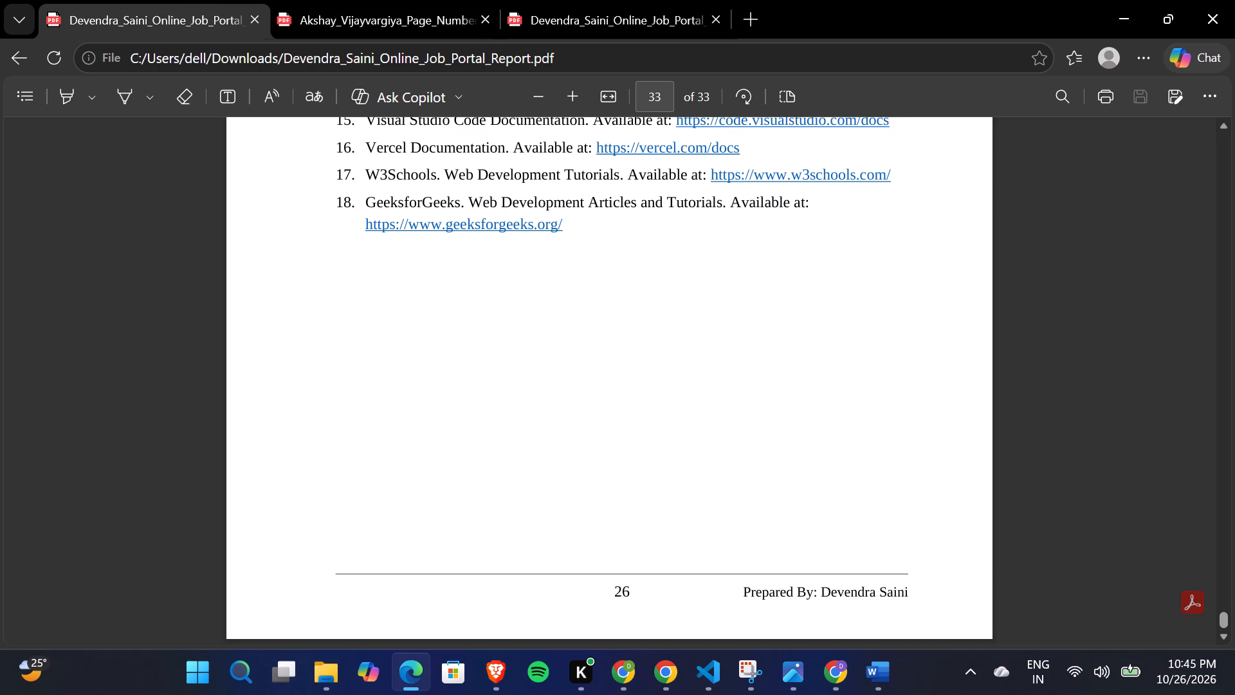
{"action": "scroll", "coordinate": [511, 280], "scroll_direction": "up", "scroll_amount": 18}
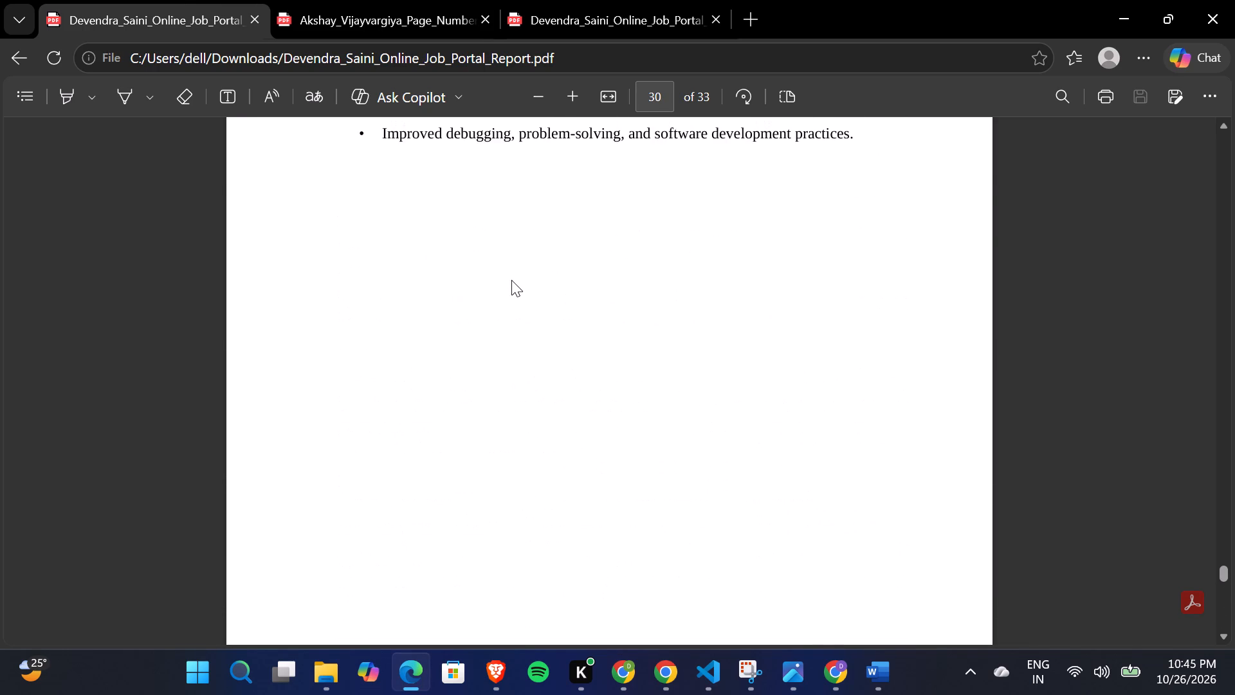
{"action": "scroll", "coordinate": [511, 280], "scroll_direction": "up", "scroll_amount": 19}
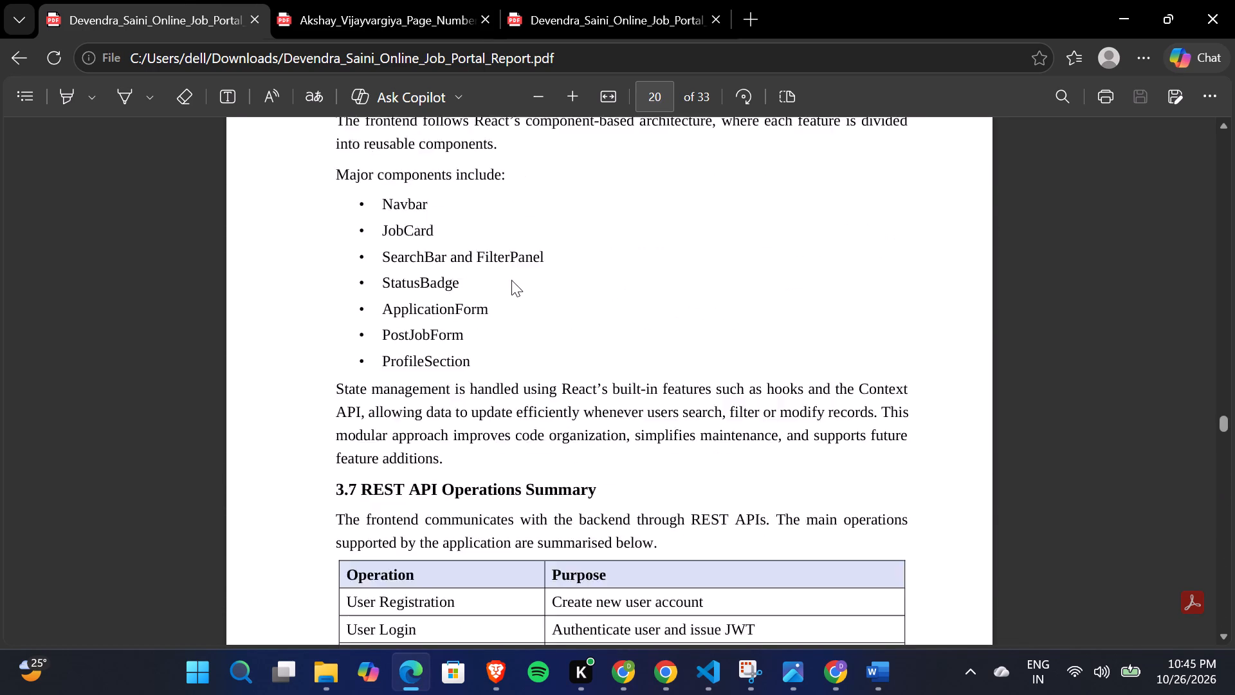
{"action": "scroll", "coordinate": [511, 280], "scroll_direction": "up", "scroll_amount": 12}
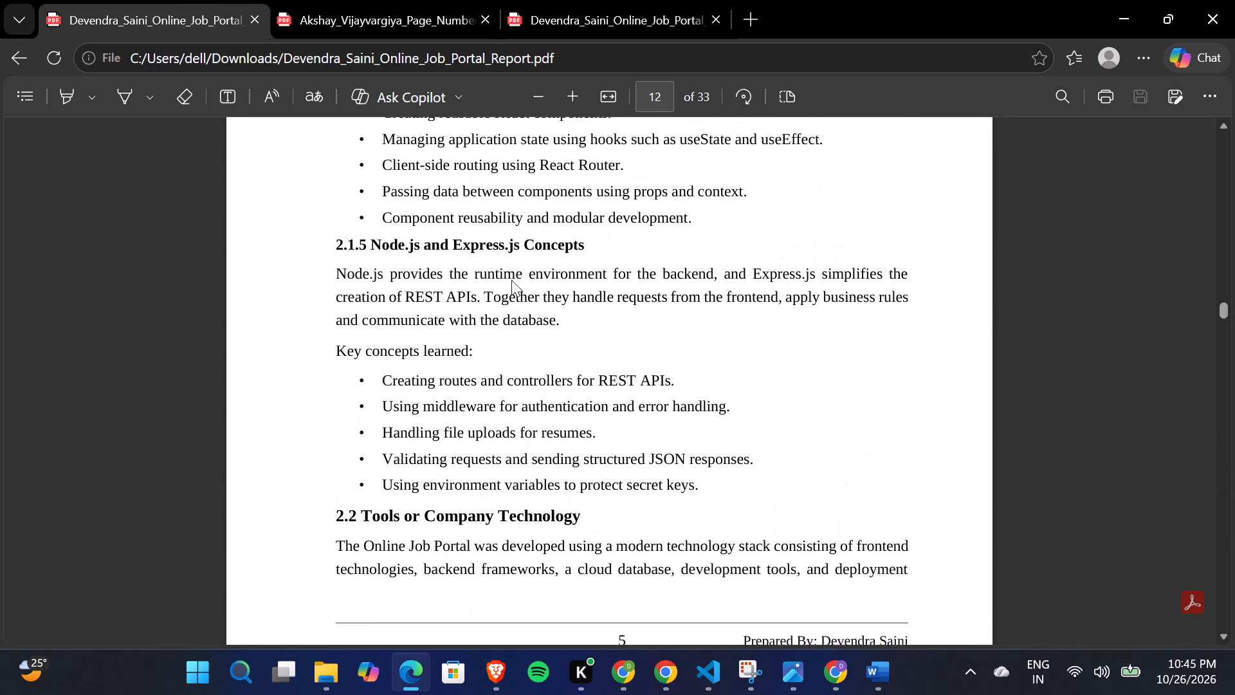
{"action": "scroll", "coordinate": [511, 280], "scroll_direction": "up", "scroll_amount": 14}
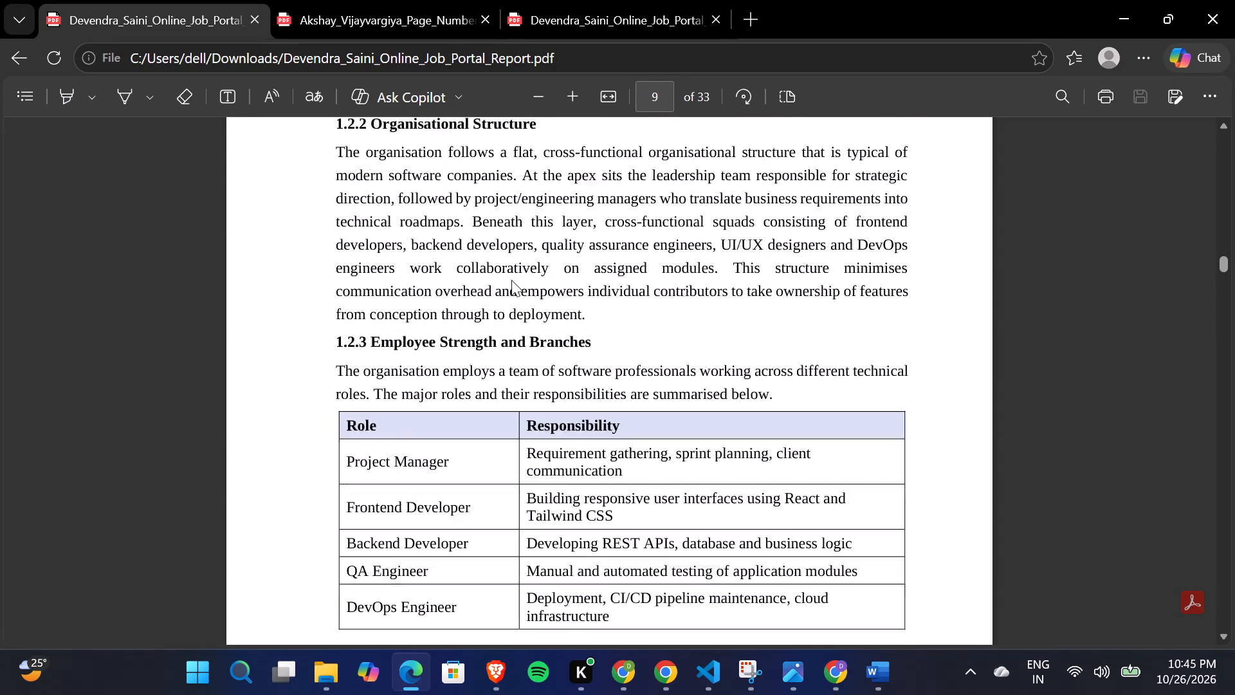
{"action": "scroll", "coordinate": [511, 280], "scroll_direction": "up", "scroll_amount": 18}
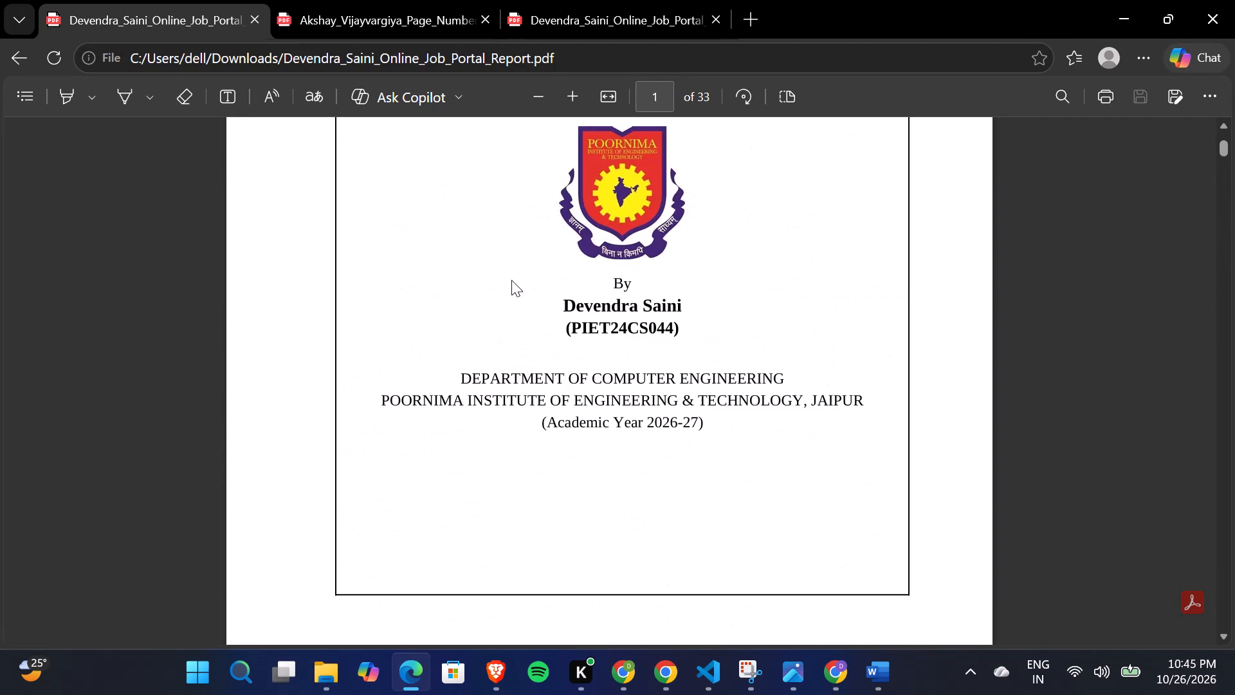
Check the certificate page with its date and signatories in the earlier Online Job Portal report PDF.
{"action": "scroll", "coordinate": [598, 317], "scroll_direction": "down", "scroll_amount": 3}
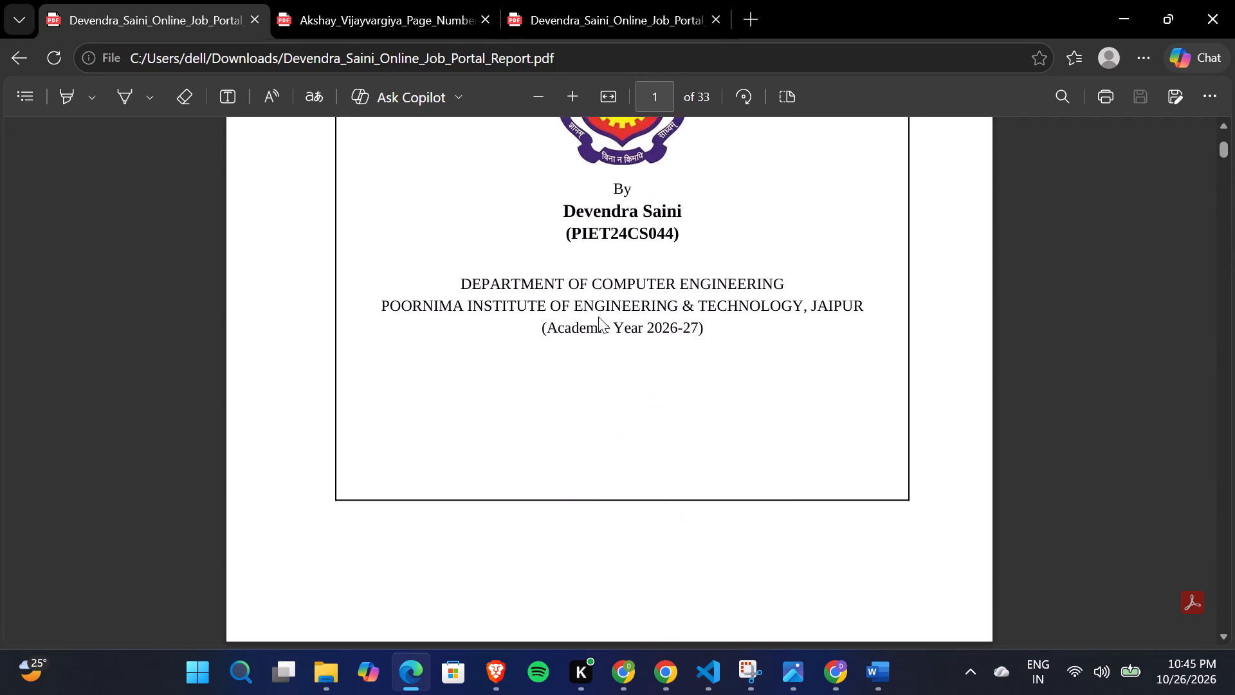
{"action": "scroll", "coordinate": [598, 317], "scroll_direction": "down", "scroll_amount": 2}
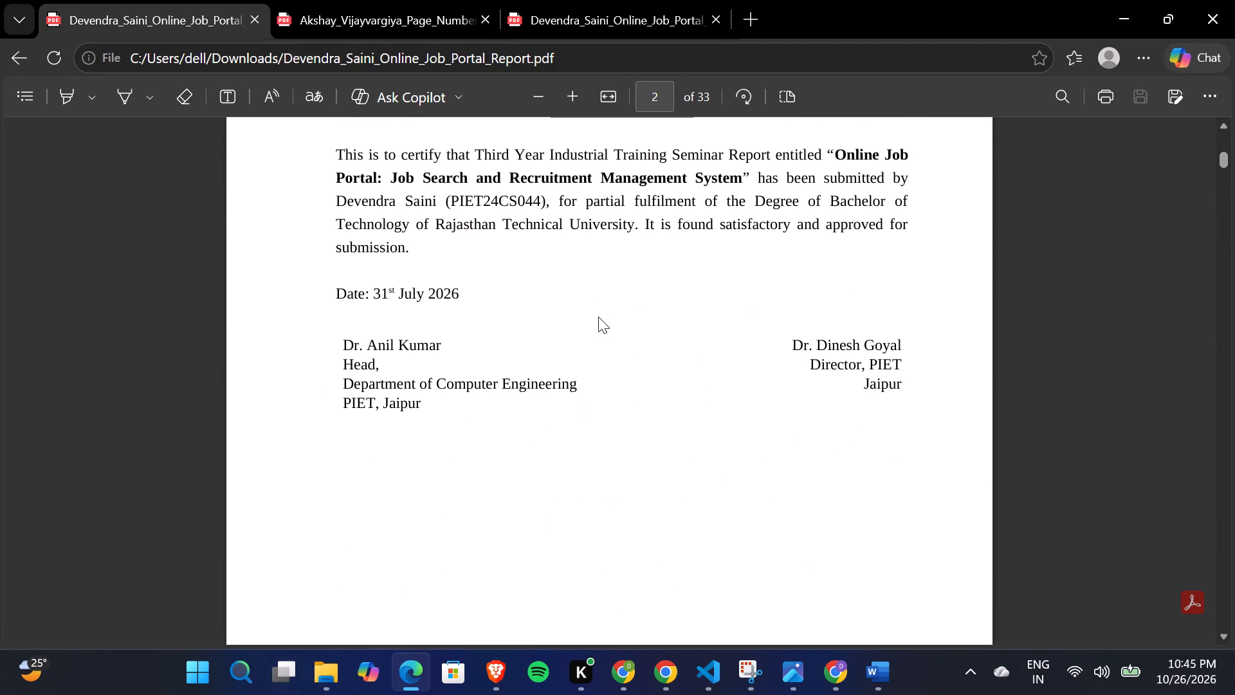
Close the exported report PDF ending in (2) and the Page_Numbering_Corrected PDF, leaving the earlier report open.
{"action": "left_click", "coordinate": [636, 0]}
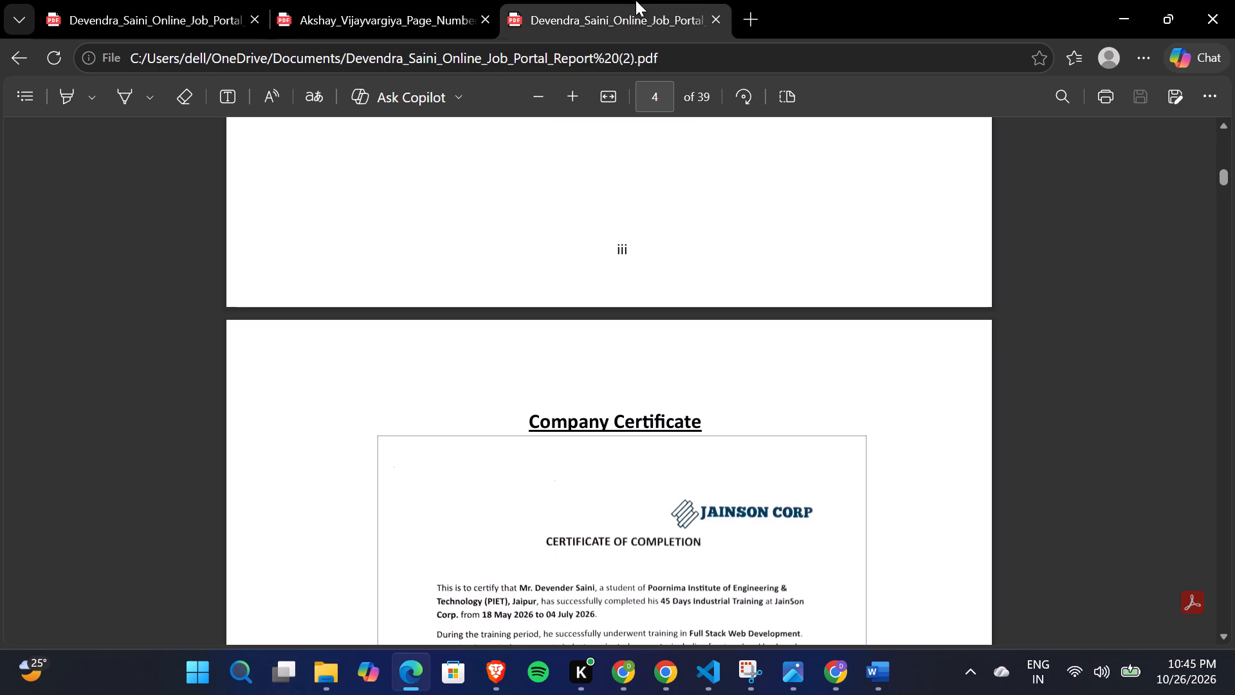
{"action": "left_click", "coordinate": [722, 16]}
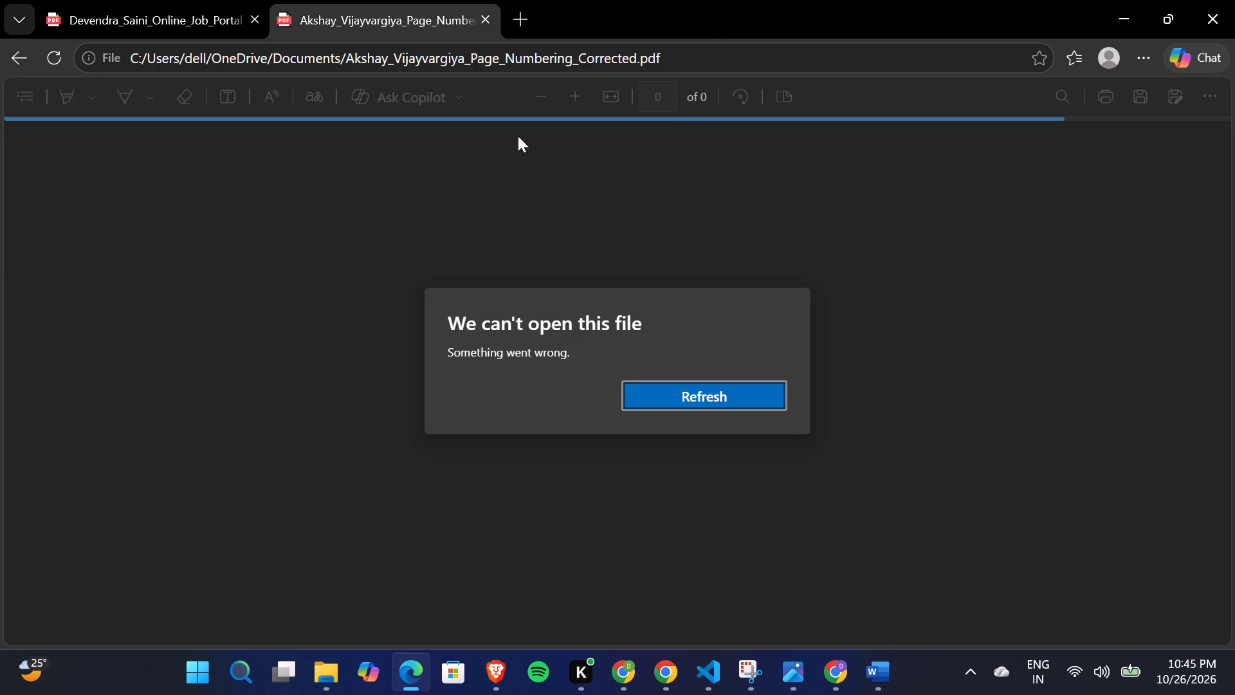
{"action": "left_click", "coordinate": [488, 17]}
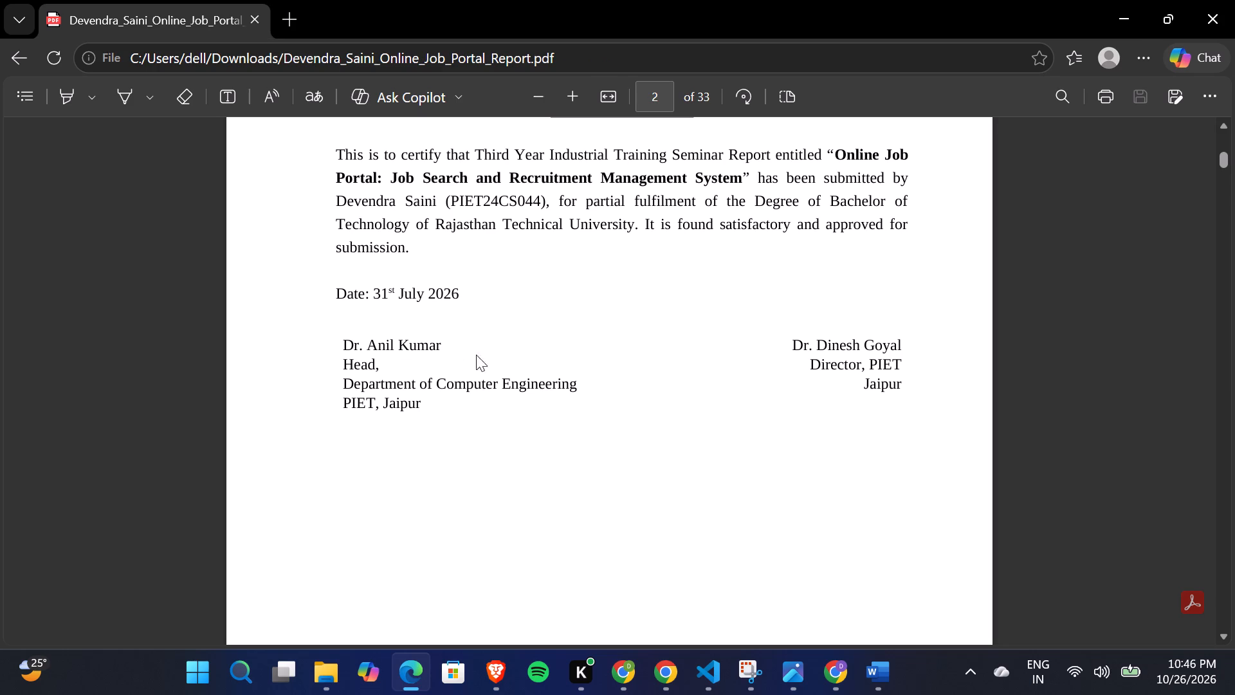
Skim the earlier report from its certificate page through the declaration, chapters and project snapshots to the closing section on learning experience.
{"action": "scroll", "coordinate": [565, 348], "scroll_direction": "down", "scroll_amount": 2}
{"action": "scroll", "coordinate": [565, 348], "scroll_direction": "up", "scroll_amount": 2}
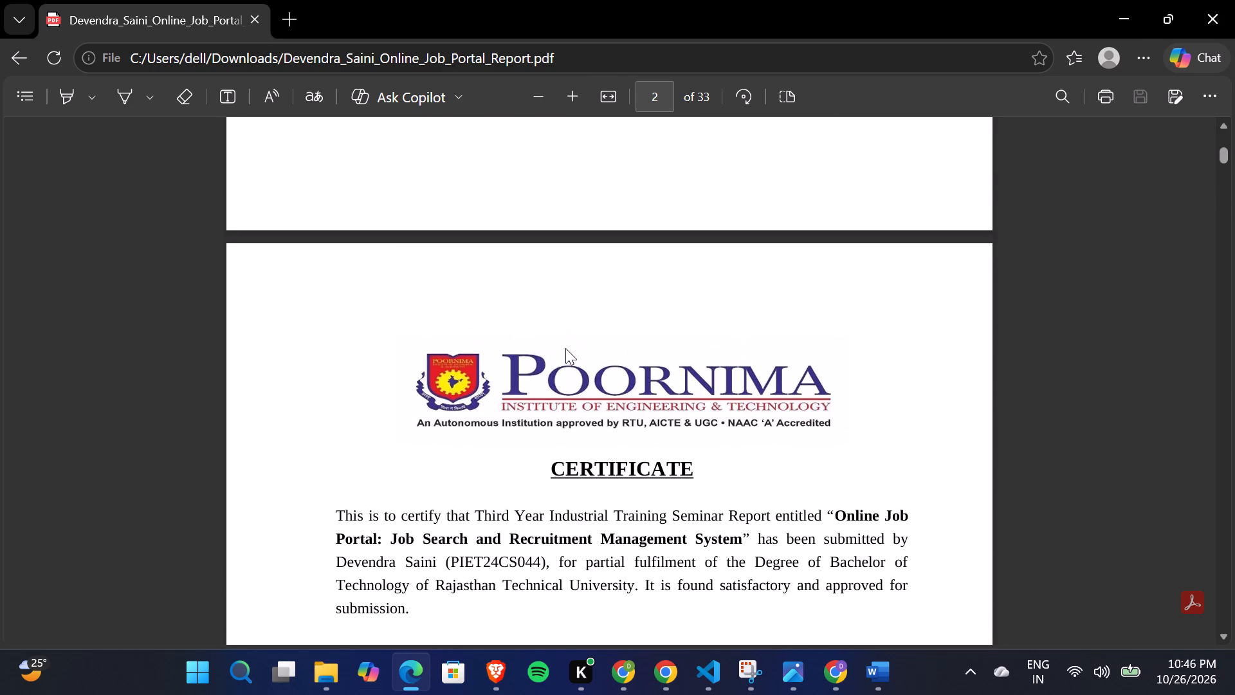
{"action": "scroll", "coordinate": [565, 348], "scroll_direction": "up", "scroll_amount": 2}
{"action": "scroll", "coordinate": [565, 348], "scroll_direction": "down", "scroll_amount": 5}
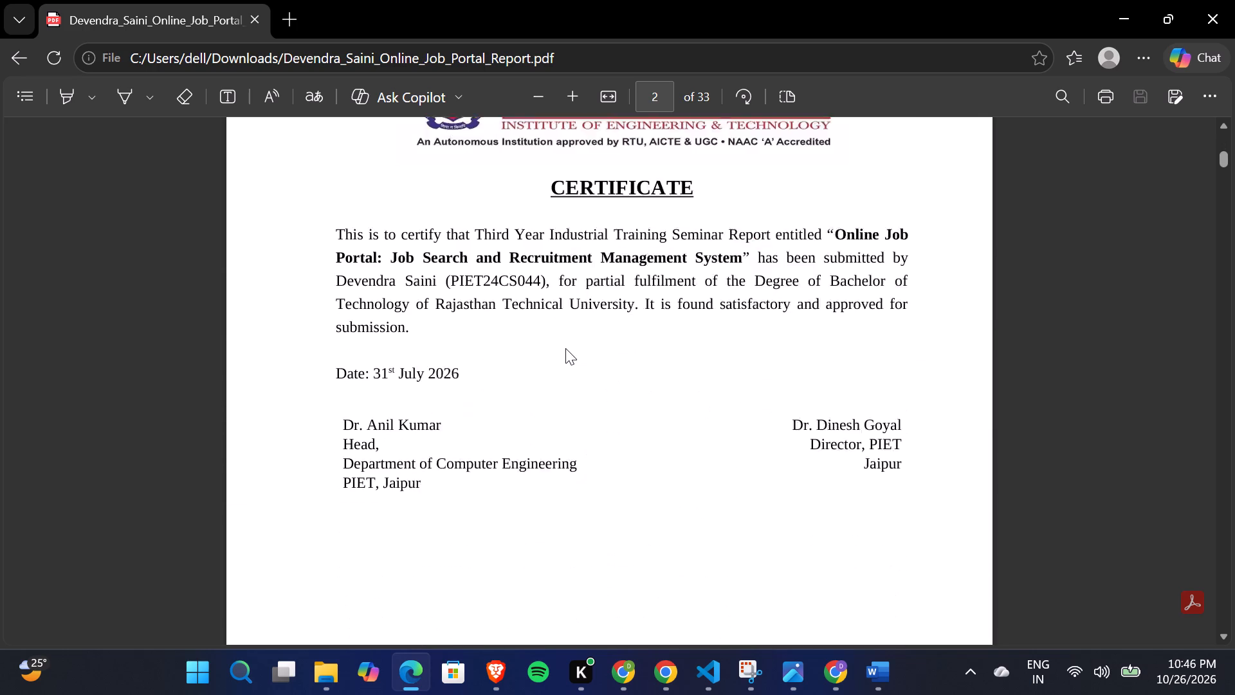
{"action": "scroll", "coordinate": [565, 348], "scroll_direction": "down", "scroll_amount": 6}
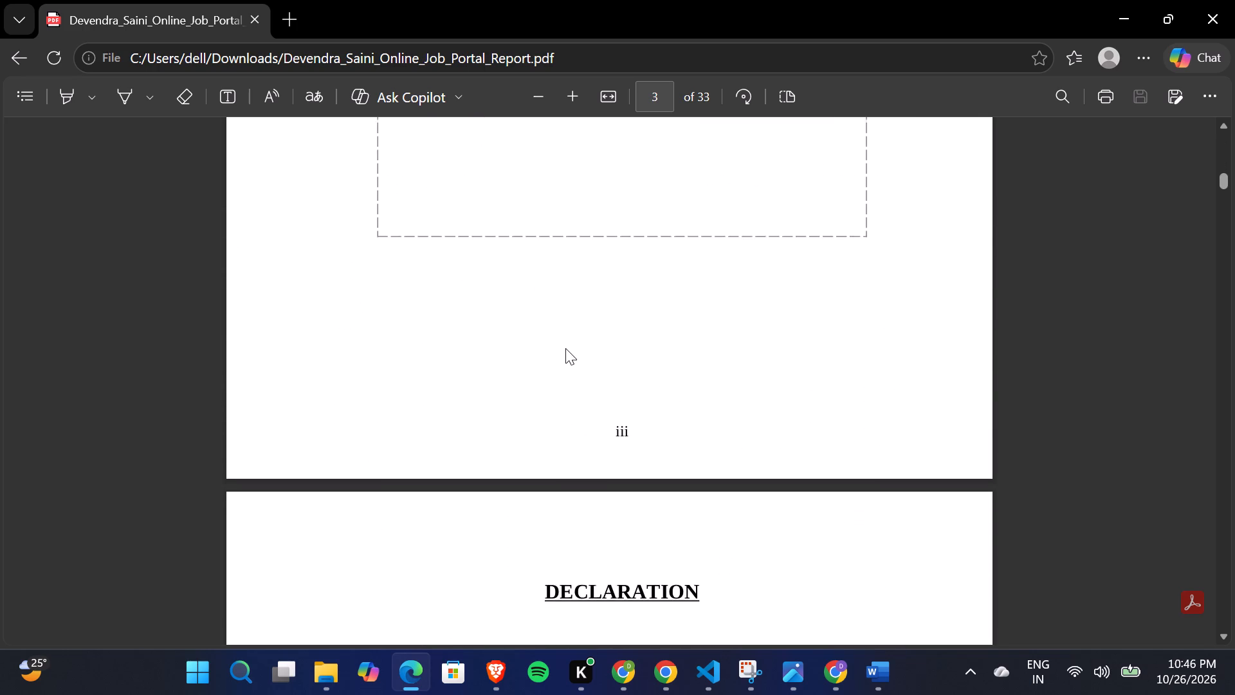
{"action": "scroll", "coordinate": [565, 348], "scroll_direction": "down", "scroll_amount": 7}
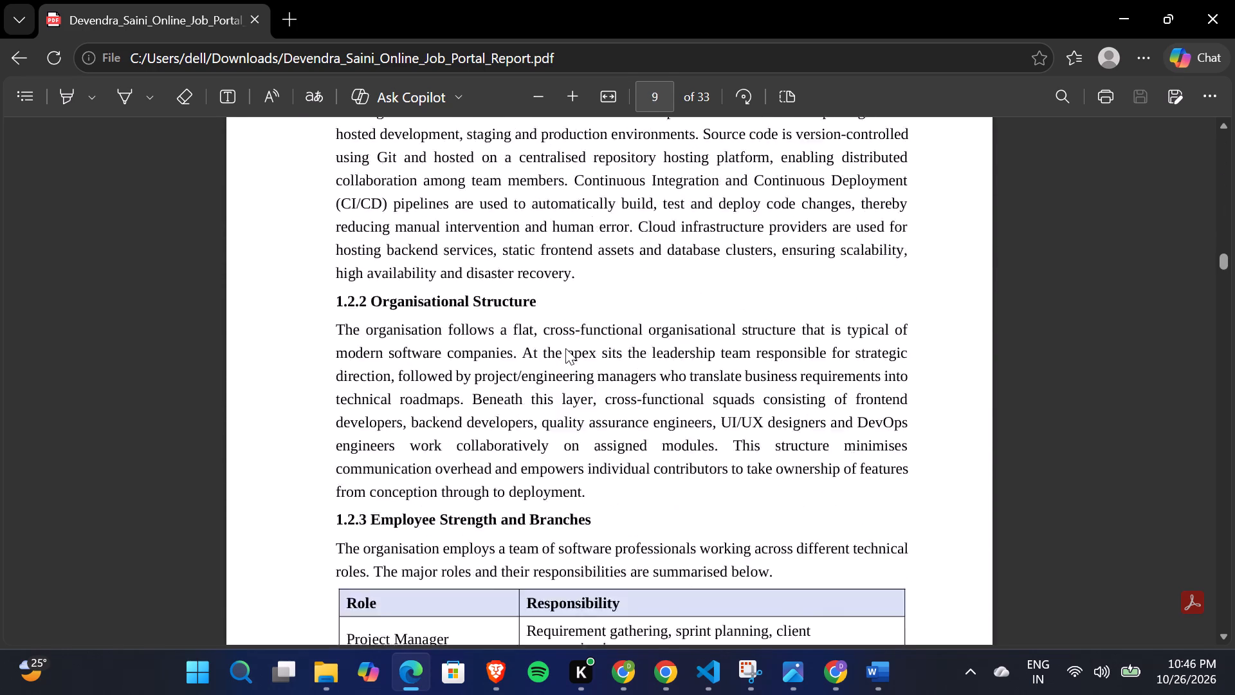
{"action": "scroll", "coordinate": [565, 348], "scroll_direction": "down", "scroll_amount": 8}
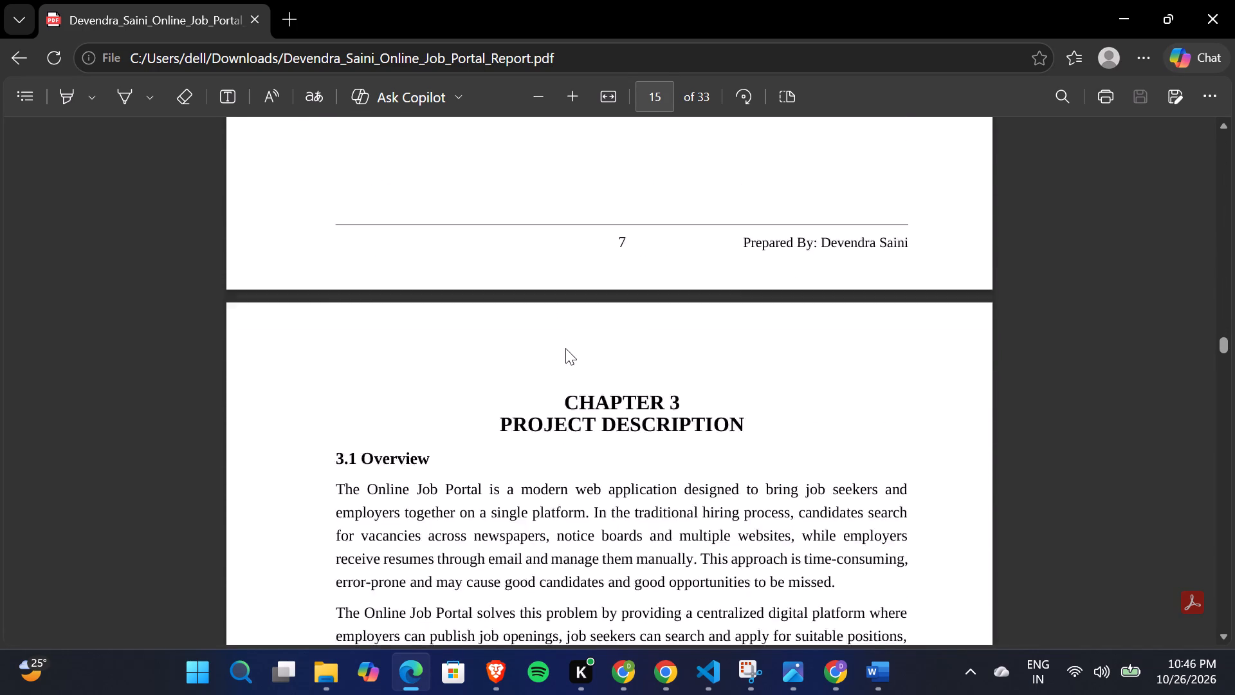
{"action": "scroll", "coordinate": [565, 348], "scroll_direction": "down", "scroll_amount": 13}
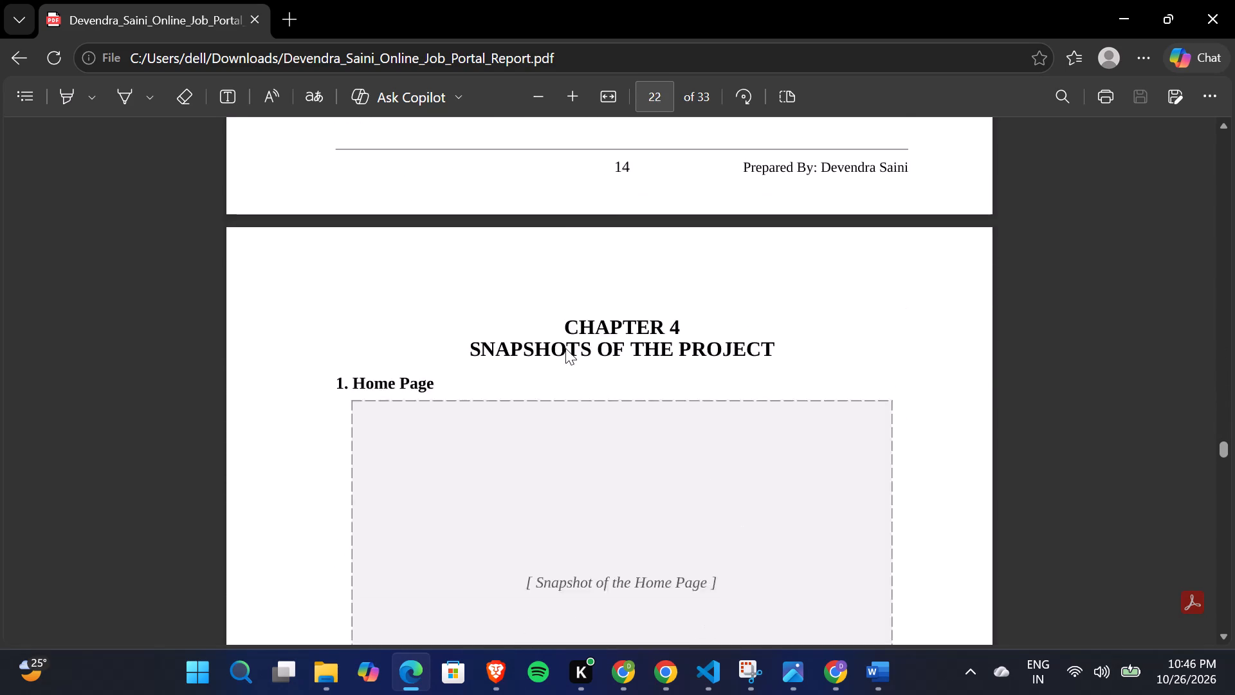
{"action": "scroll", "coordinate": [565, 348], "scroll_direction": "down", "scroll_amount": 7}
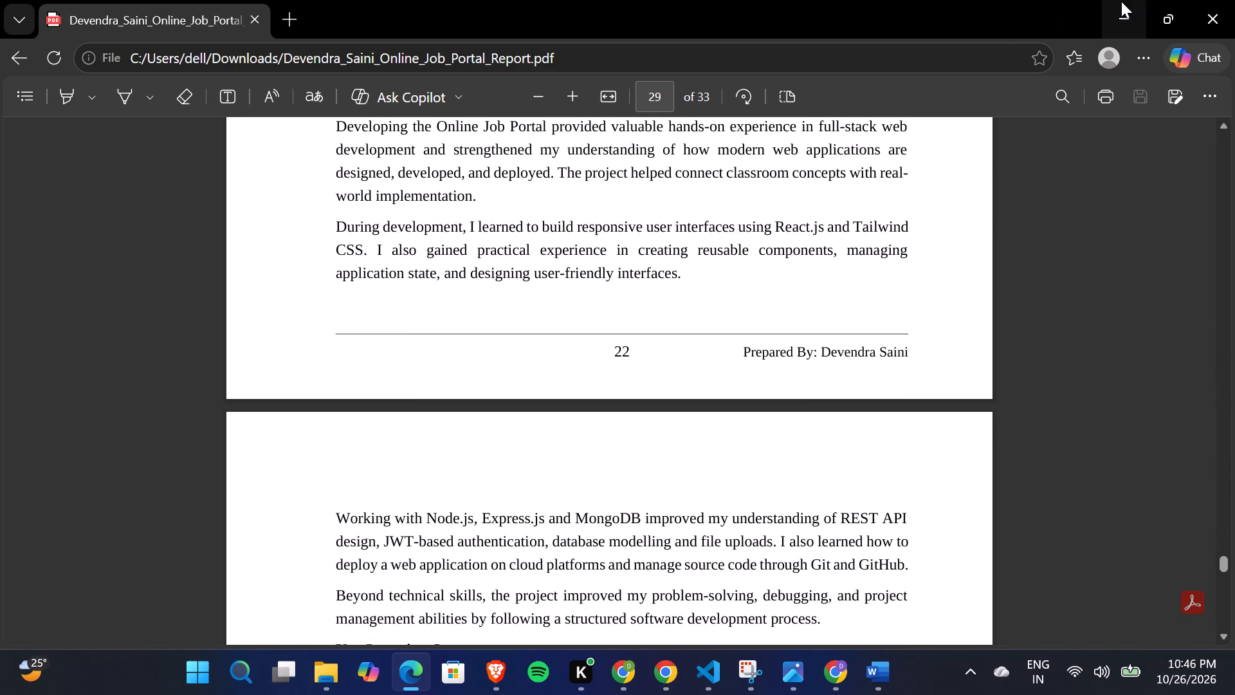
Minimise the browser and close the Word report ending in (2).
{"action": "left_click", "coordinate": [1123, 2]}
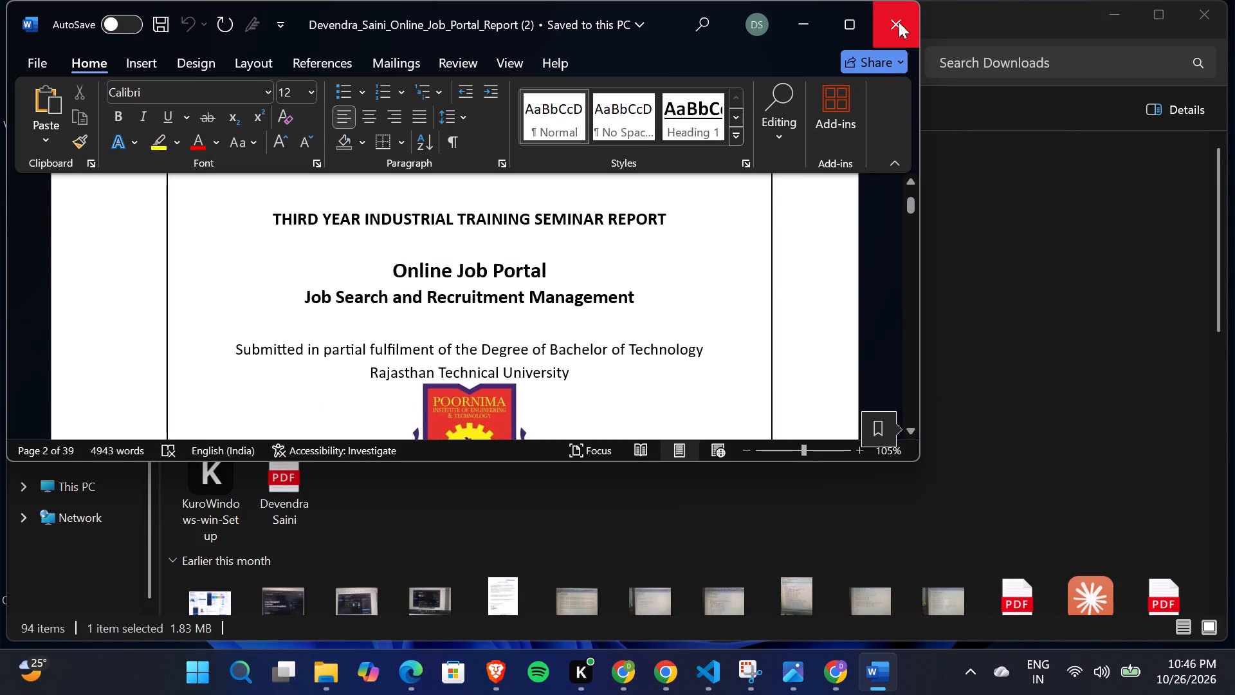
{"action": "left_click", "coordinate": [890, 21]}
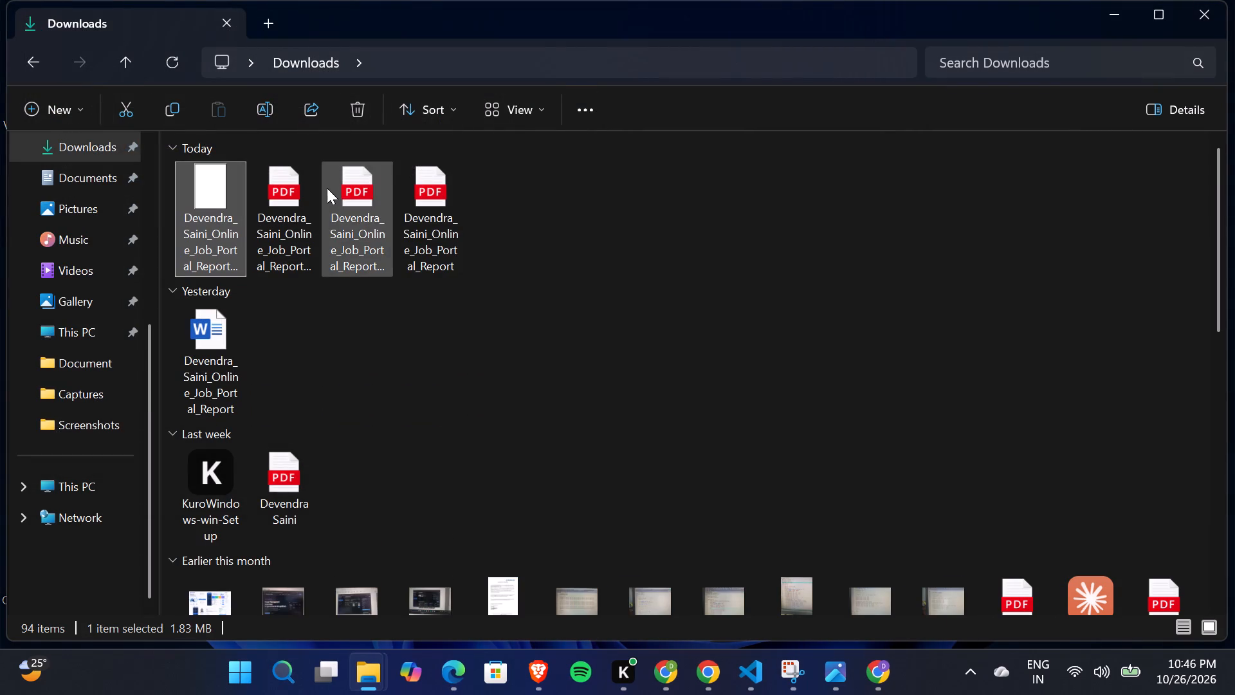
Open the report PDF ending in (2) from Downloads and check its cover and certificate page.
{"action": "double_click", "coordinate": [301, 190]}
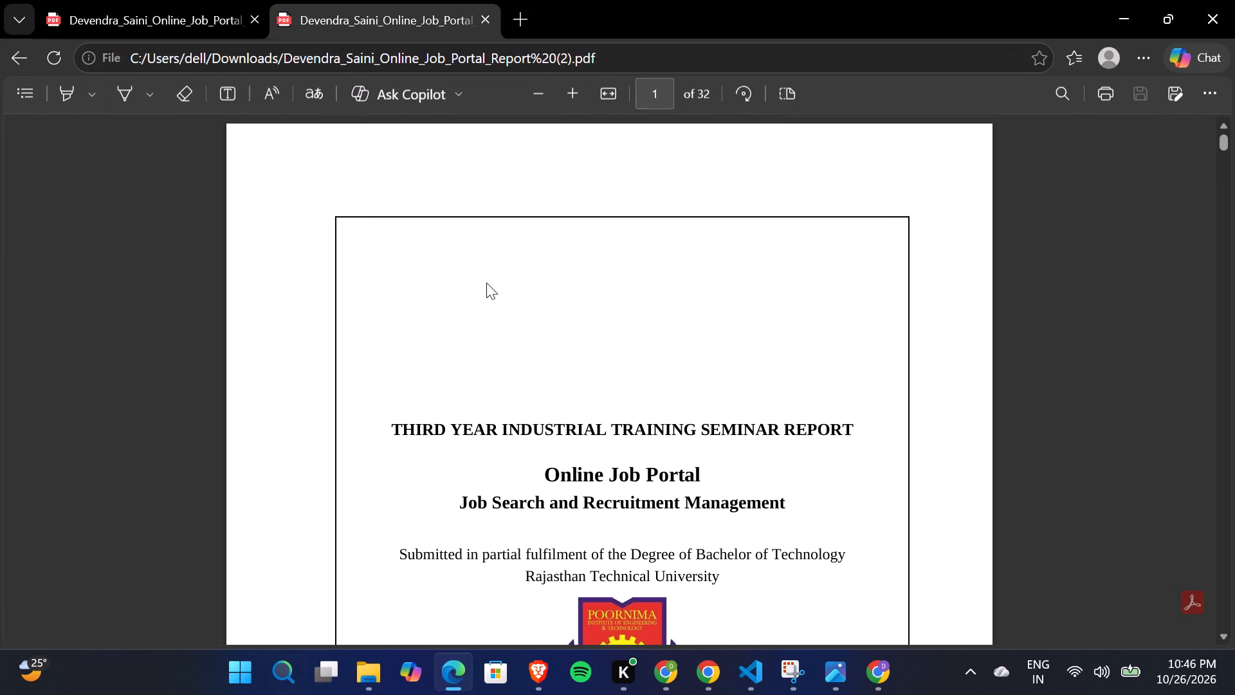
{"action": "scroll", "coordinate": [532, 319], "scroll_direction": "down", "scroll_amount": 5}
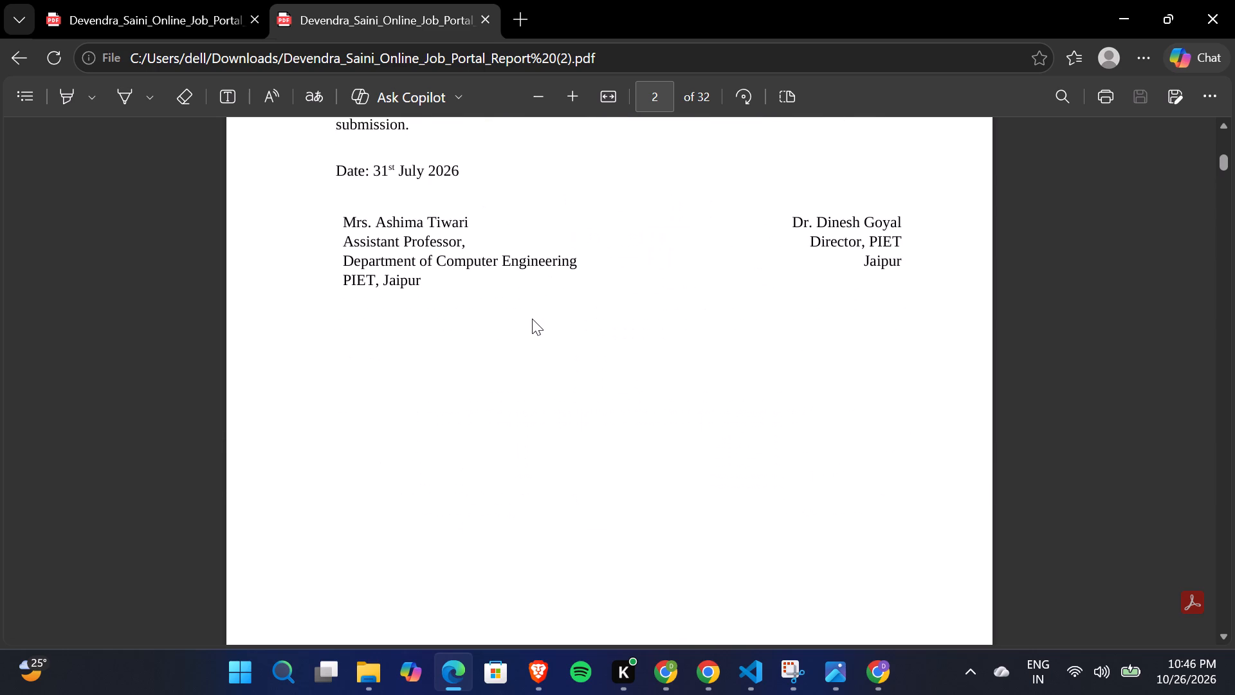
{"action": "scroll", "coordinate": [532, 319], "scroll_direction": "up", "scroll_amount": 3}
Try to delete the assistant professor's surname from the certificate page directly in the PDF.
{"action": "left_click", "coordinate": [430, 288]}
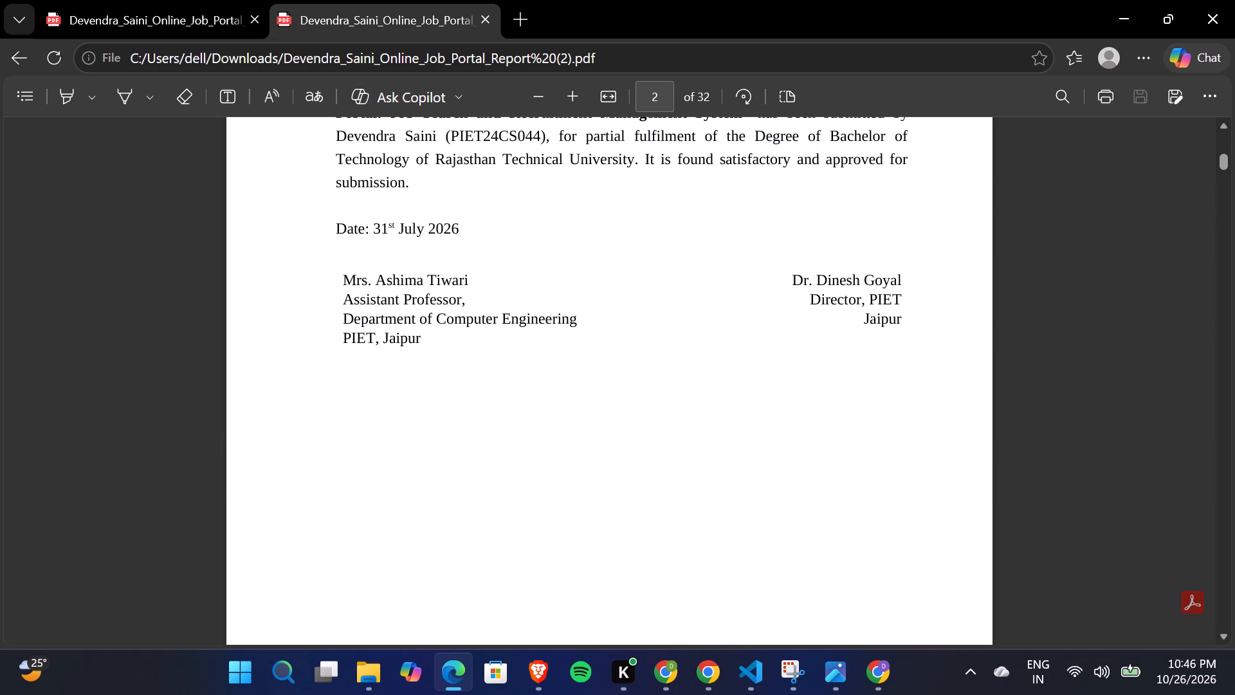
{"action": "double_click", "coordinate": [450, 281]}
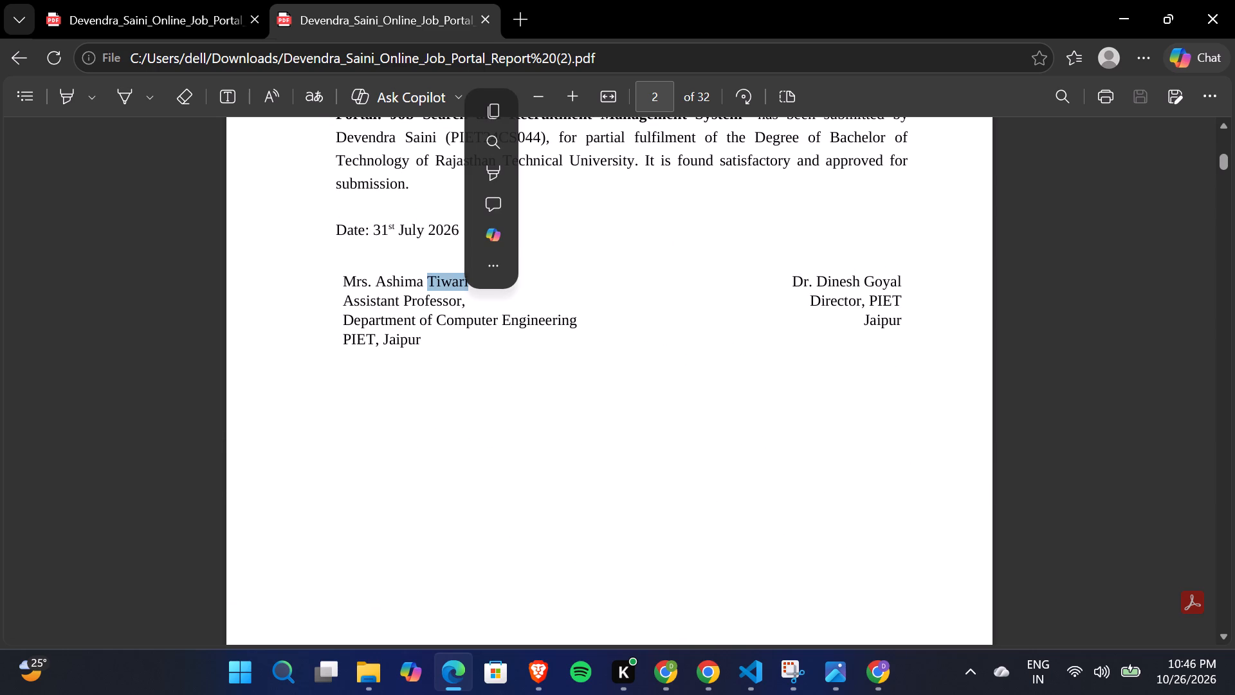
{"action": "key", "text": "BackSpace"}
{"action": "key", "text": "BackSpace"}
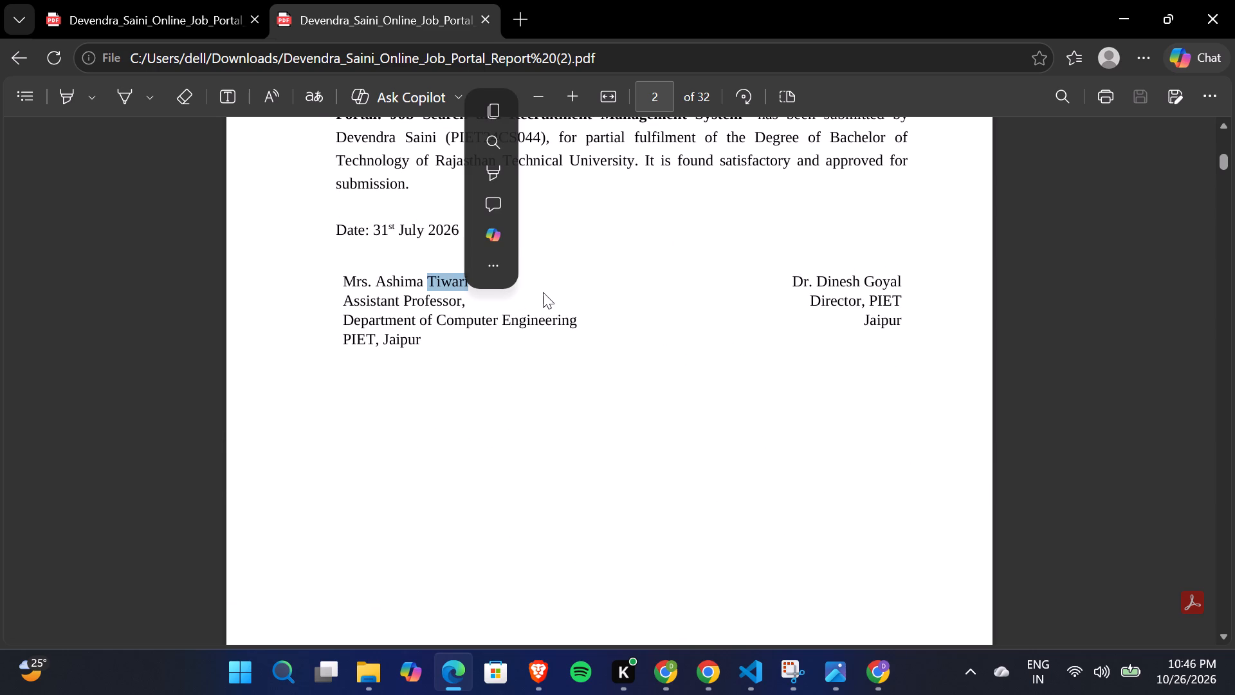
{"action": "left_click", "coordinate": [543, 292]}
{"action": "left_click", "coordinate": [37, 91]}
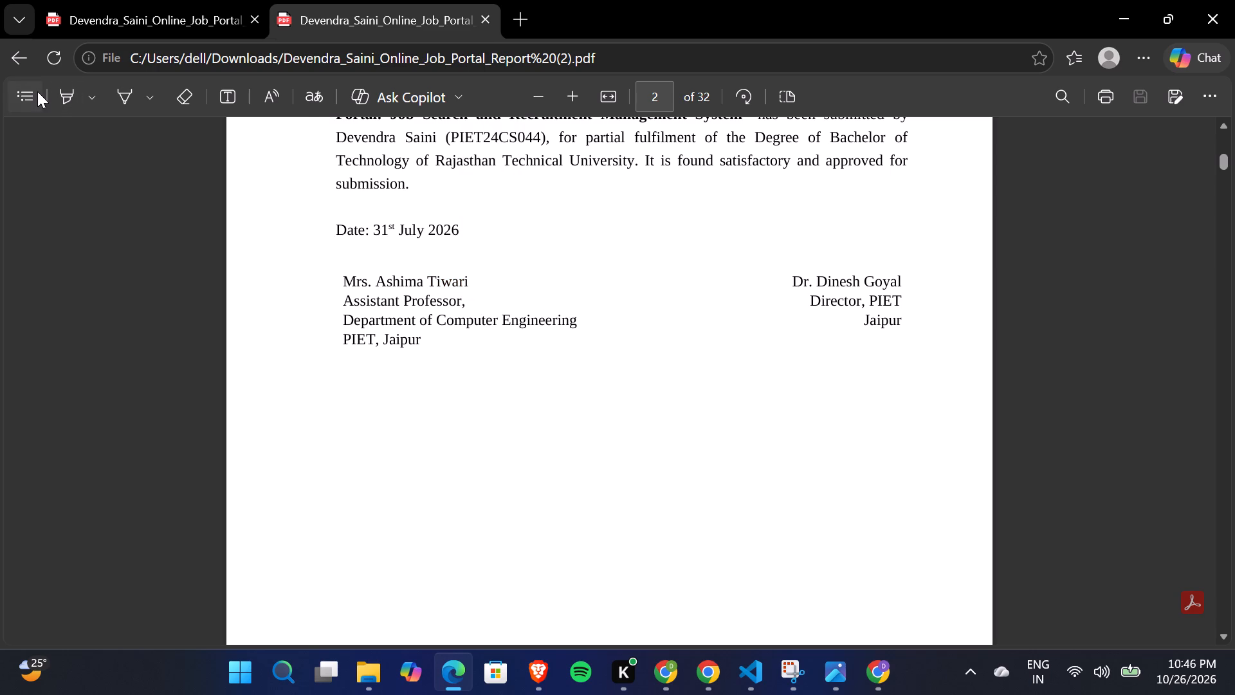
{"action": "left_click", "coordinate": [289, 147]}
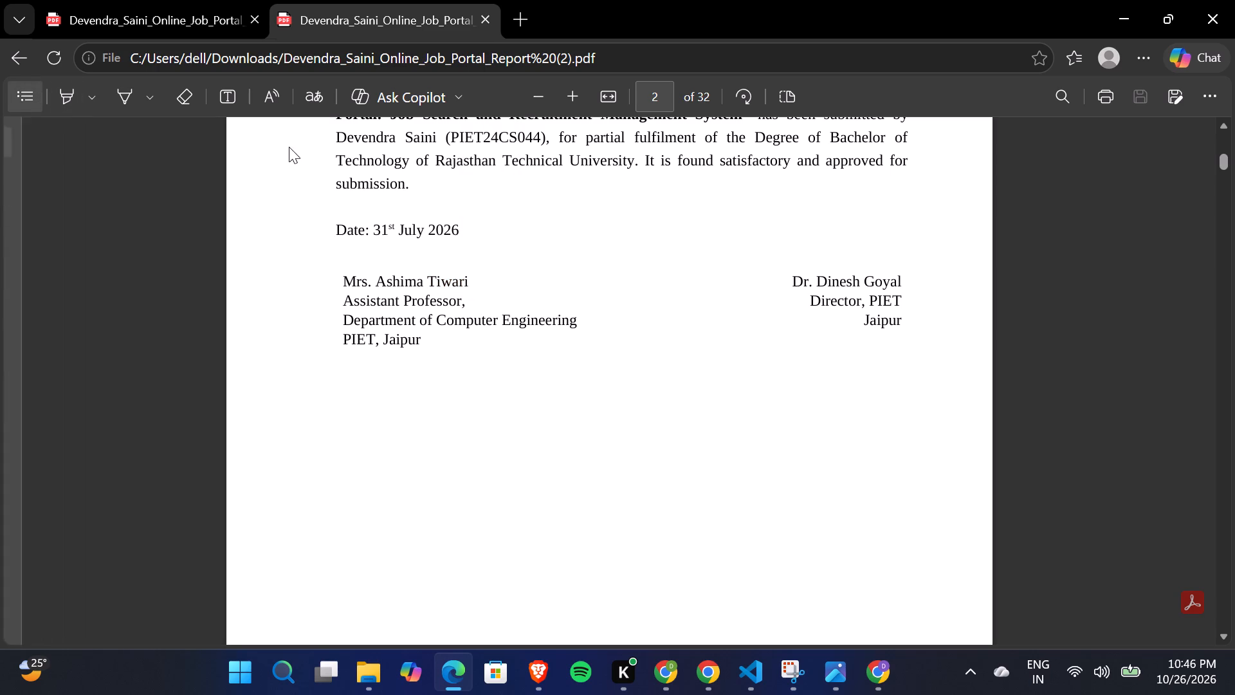
Skim the Downloads PDF ending in (2) from the certificate page through the chapters to the Companies Page snapshot.
{"action": "scroll", "coordinate": [550, 210], "scroll_direction": "up", "scroll_amount": 18}
{"action": "scroll", "coordinate": [550, 210], "scroll_direction": "down", "scroll_amount": 9}
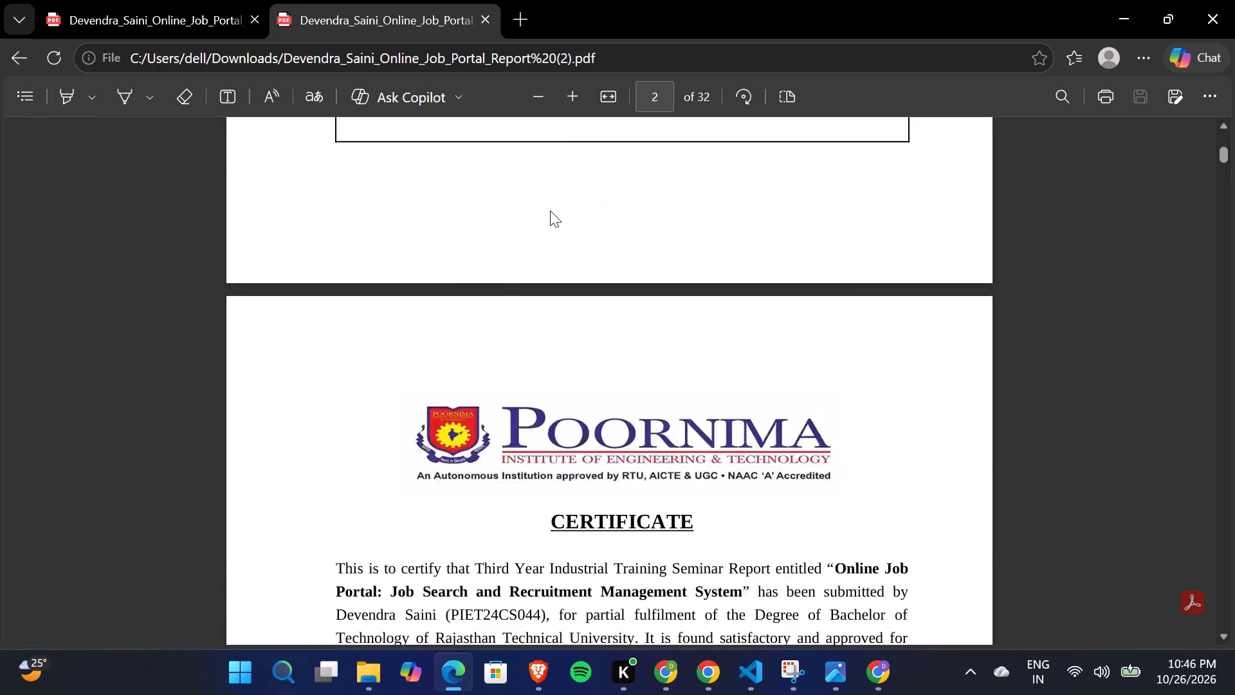
{"action": "scroll", "coordinate": [572, 223], "scroll_direction": "up", "scroll_amount": 2}
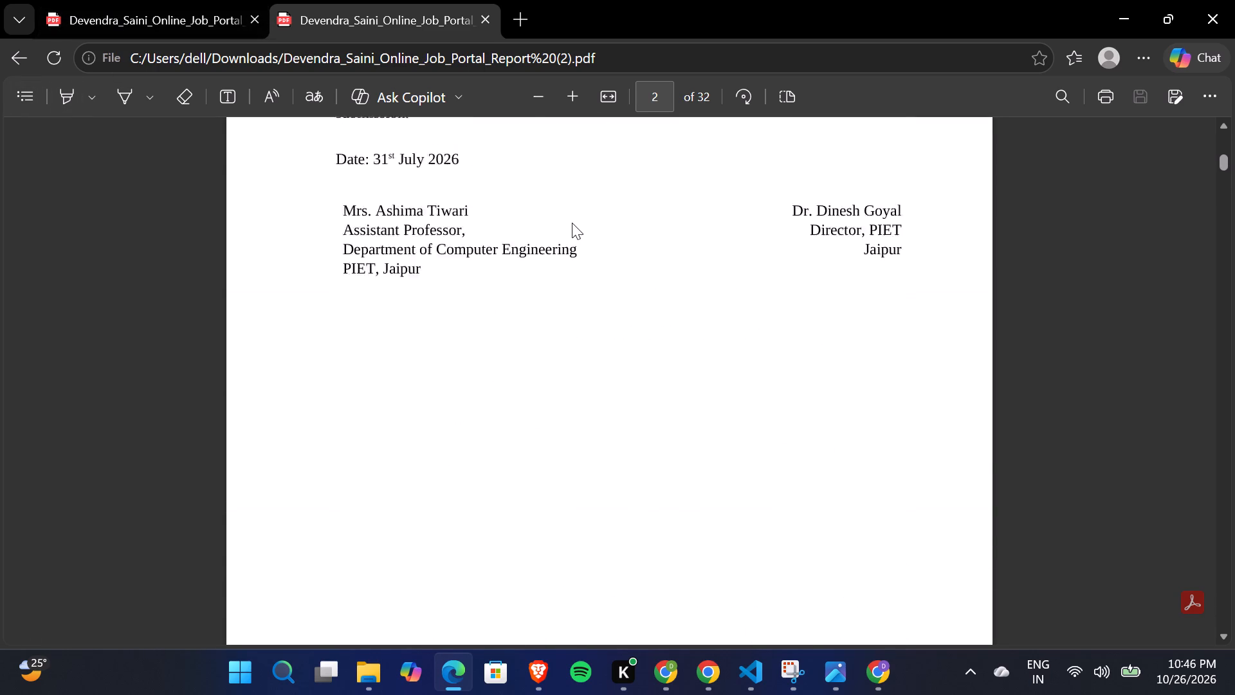
{"action": "scroll", "coordinate": [572, 223], "scroll_direction": "up", "scroll_amount": 2}
{"action": "scroll", "coordinate": [572, 223], "scroll_direction": "down", "scroll_amount": 17}
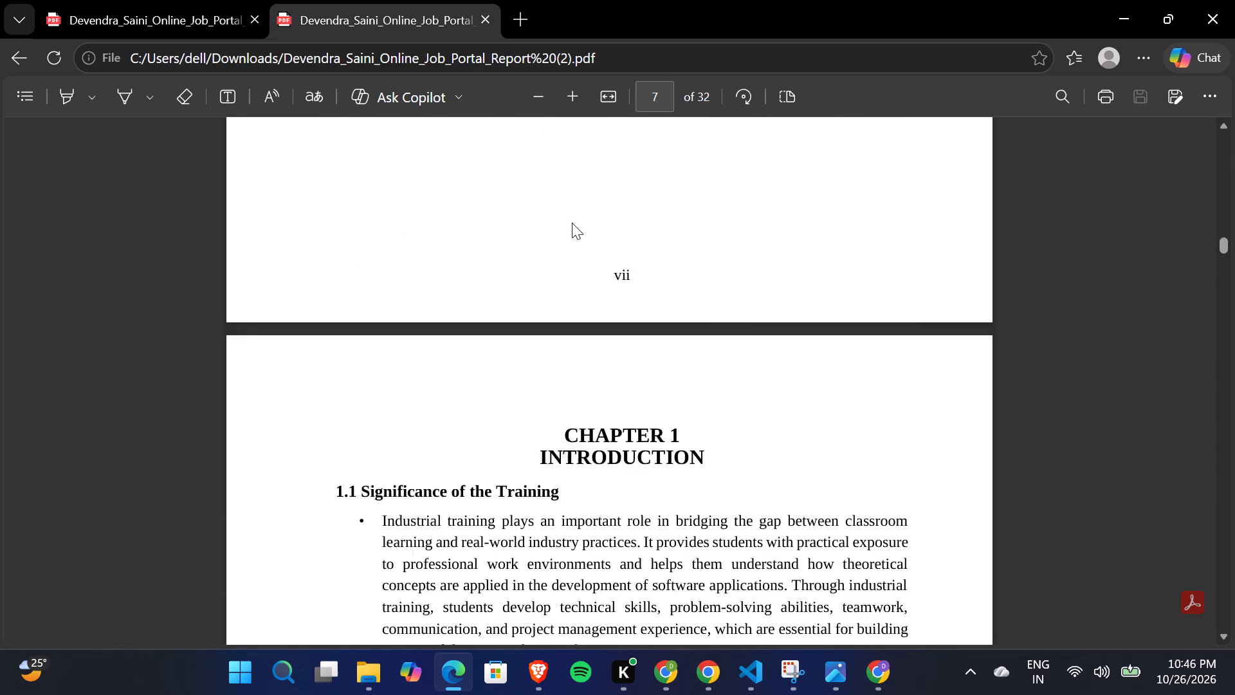
{"action": "scroll", "coordinate": [572, 223], "scroll_direction": "down", "scroll_amount": 9}
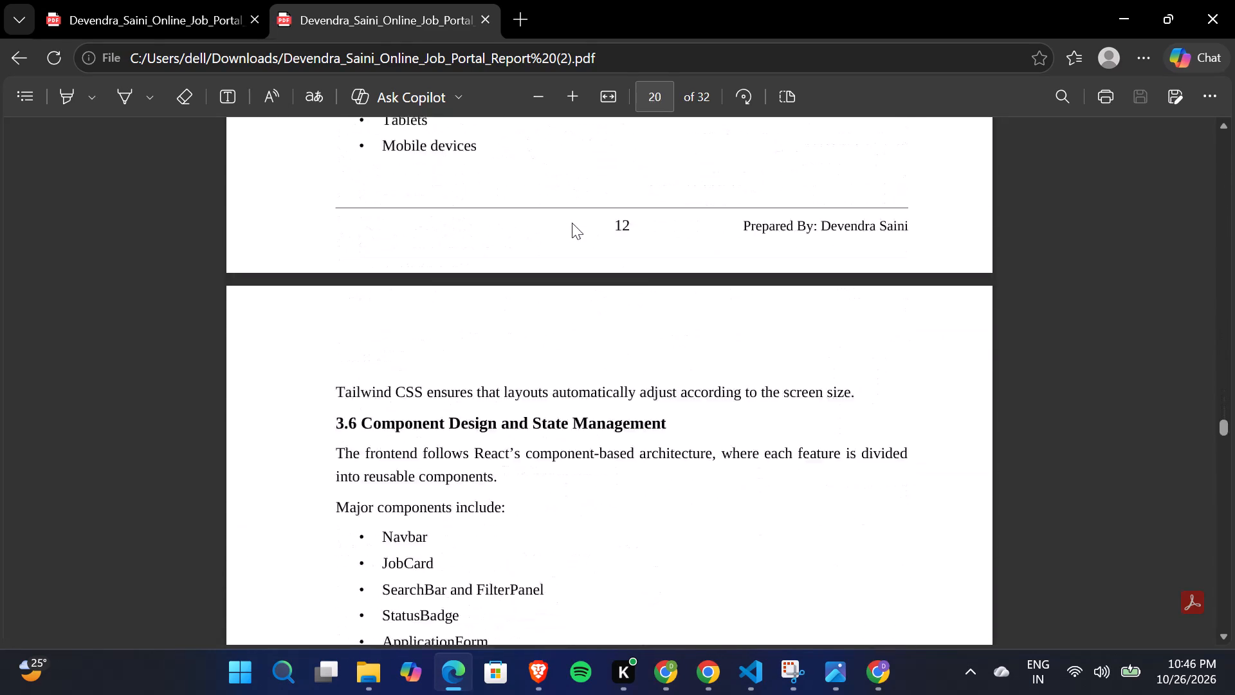
{"action": "scroll", "coordinate": [572, 223], "scroll_direction": "down", "scroll_amount": 4}
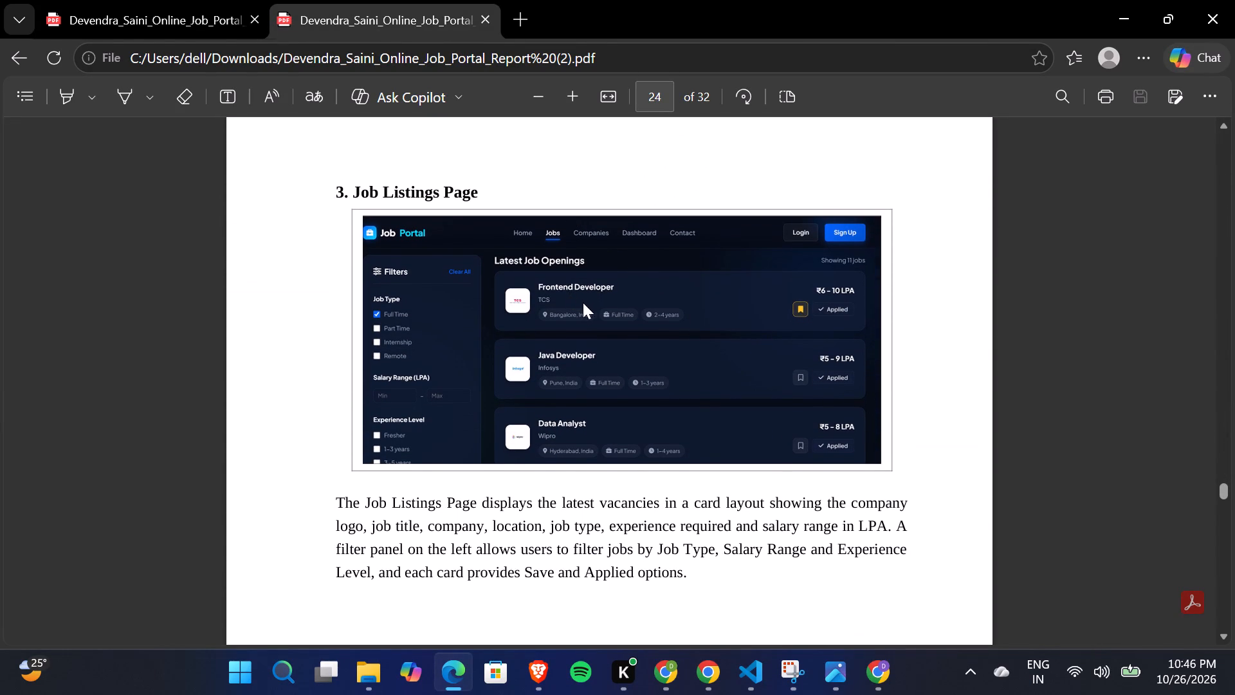
{"action": "scroll", "coordinate": [609, 311], "scroll_direction": "down", "scroll_amount": 5}
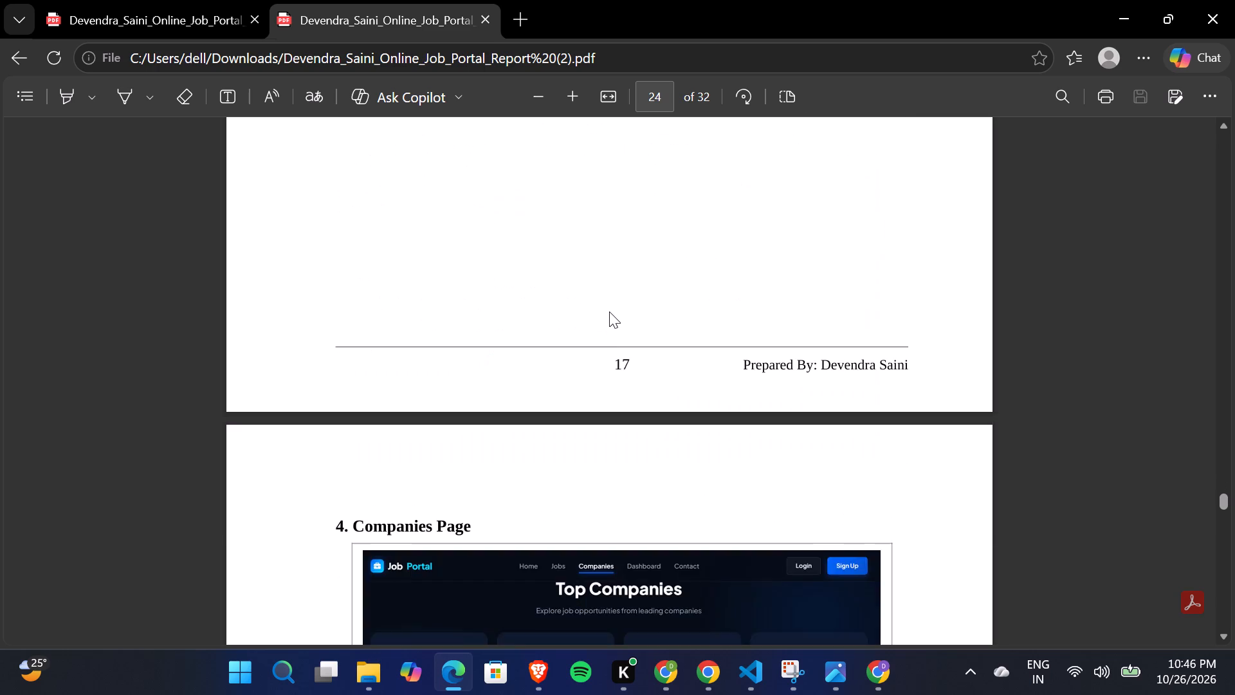
{"action": "scroll", "coordinate": [609, 311], "scroll_direction": "down", "scroll_amount": 2}
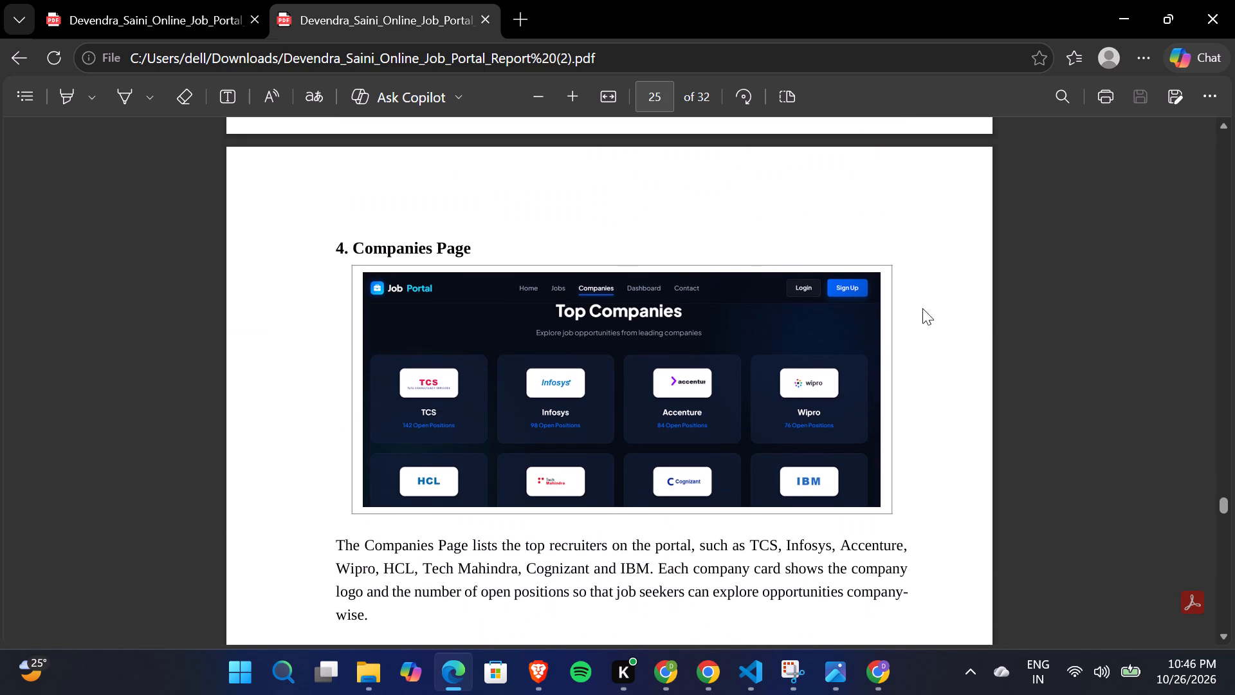